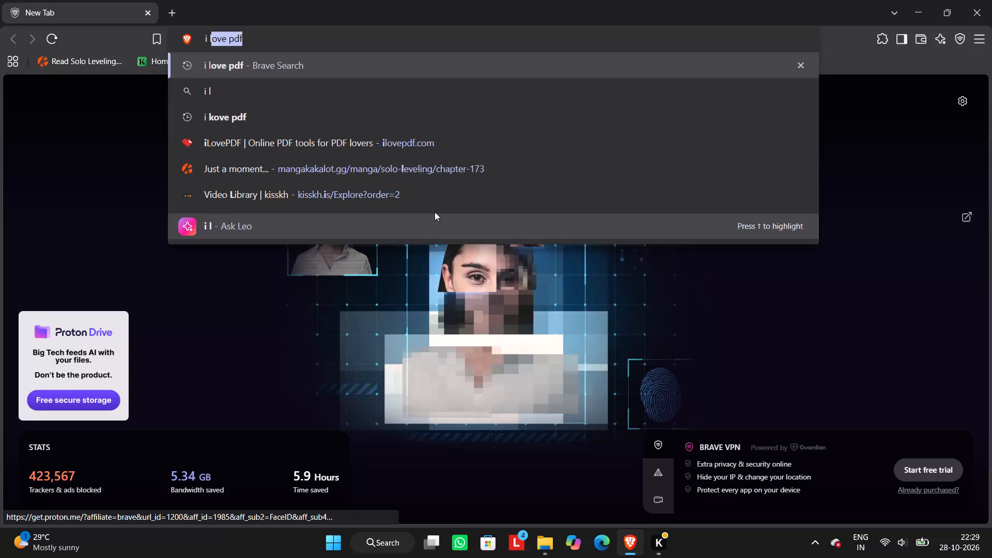
Search the web for "i love pdf" and open iLovePDF's PDF to Word converter.
{"action": "type", "text": "ove pdf"}
{"action": "key", "text": "Return"}
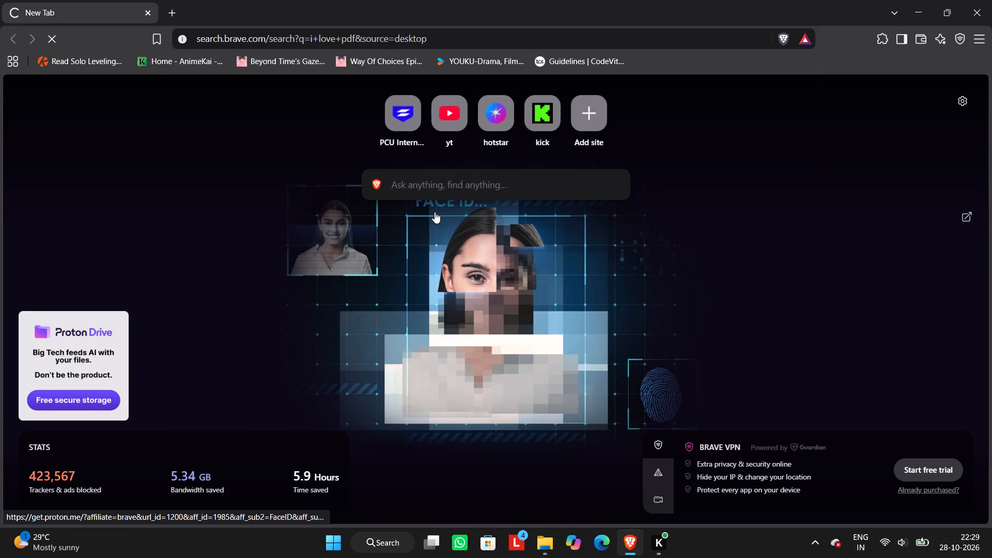
{"action": "triple_click", "coordinate": [152, 209]}
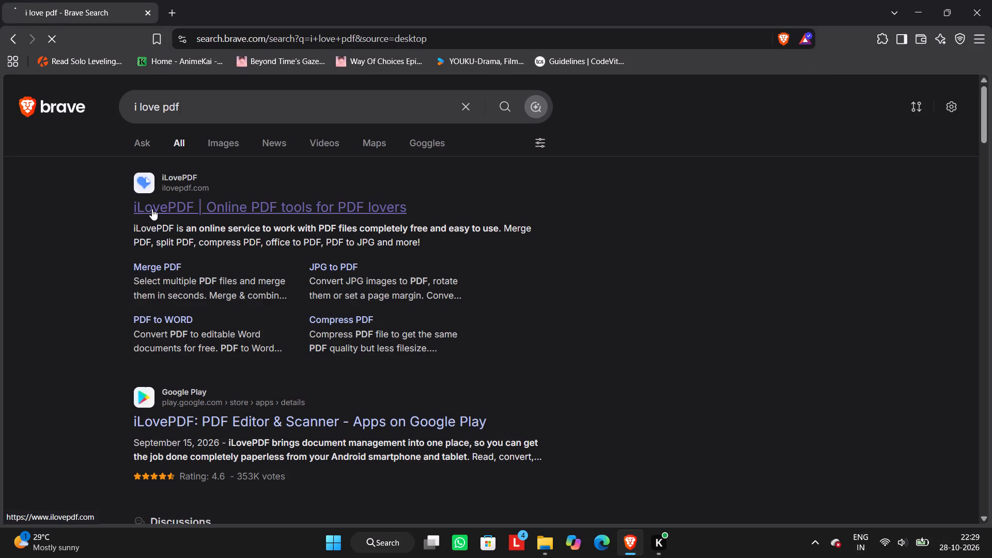
{"action": "left_click", "coordinate": [633, 235]}
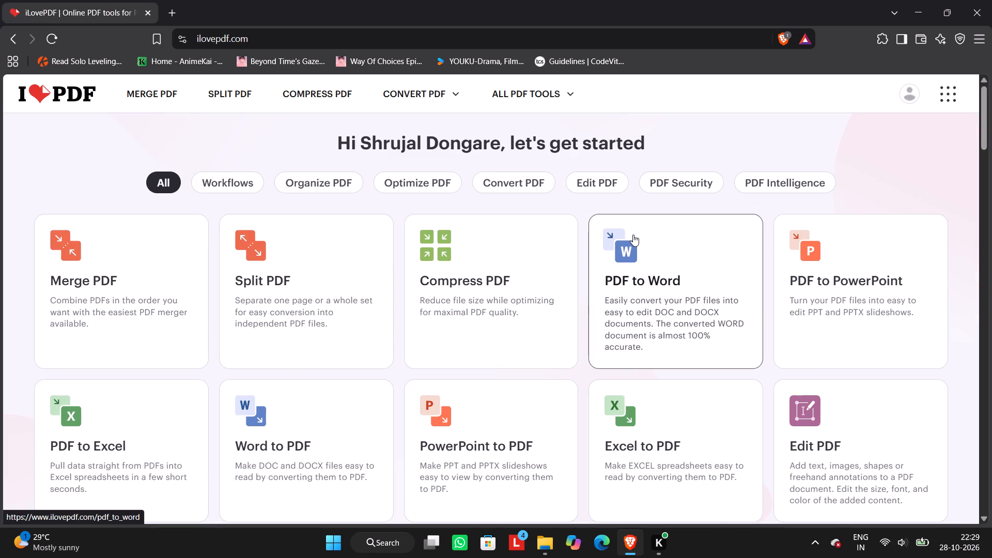
Load the PDF "AWP Lab 2E-B parth" from the Desktop and convert it to Word without OCR.
{"action": "left_click", "coordinate": [505, 268]}
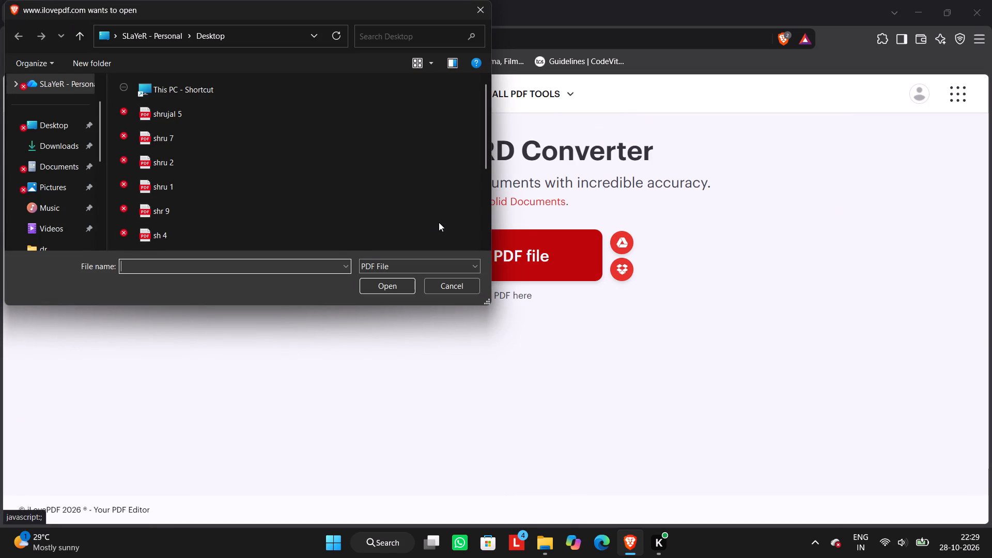
{"action": "left_click", "coordinate": [48, 129]}
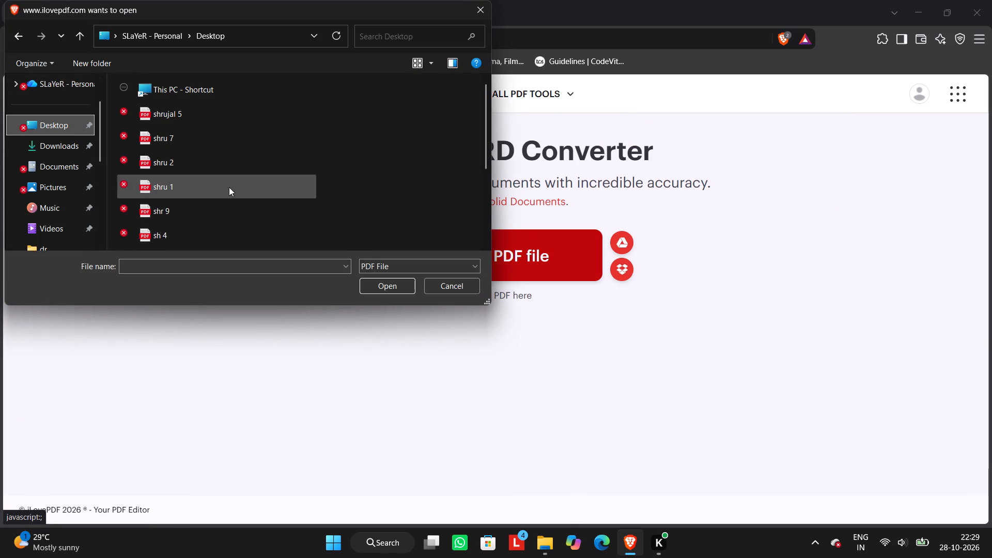
{"action": "left_click", "coordinate": [488, 237]}
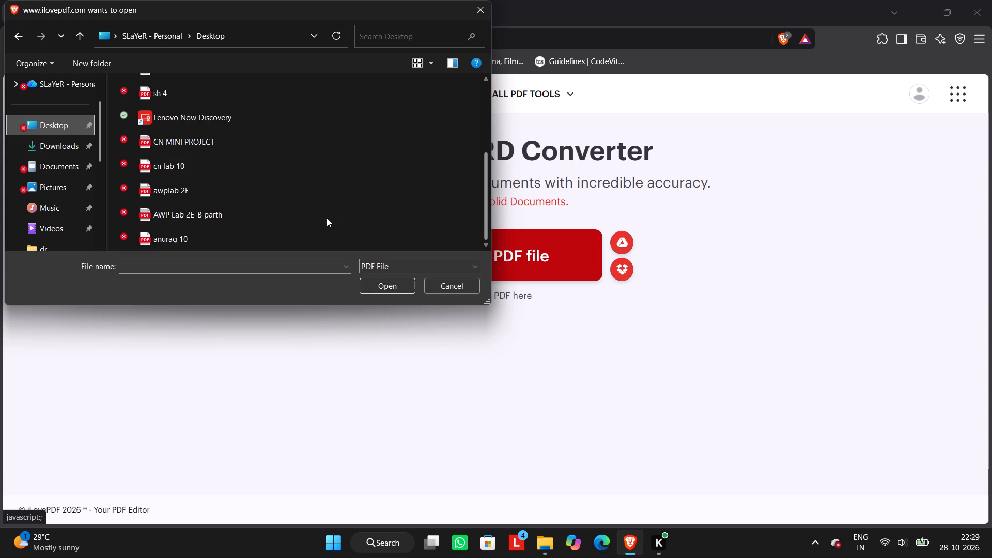
{"action": "left_click", "coordinate": [231, 207]}
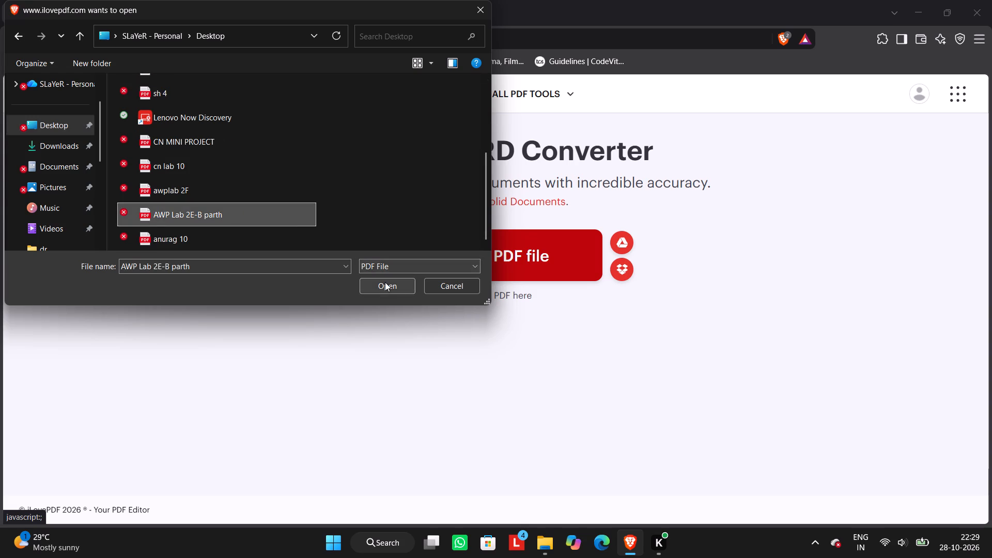
{"action": "left_click", "coordinate": [385, 282]}
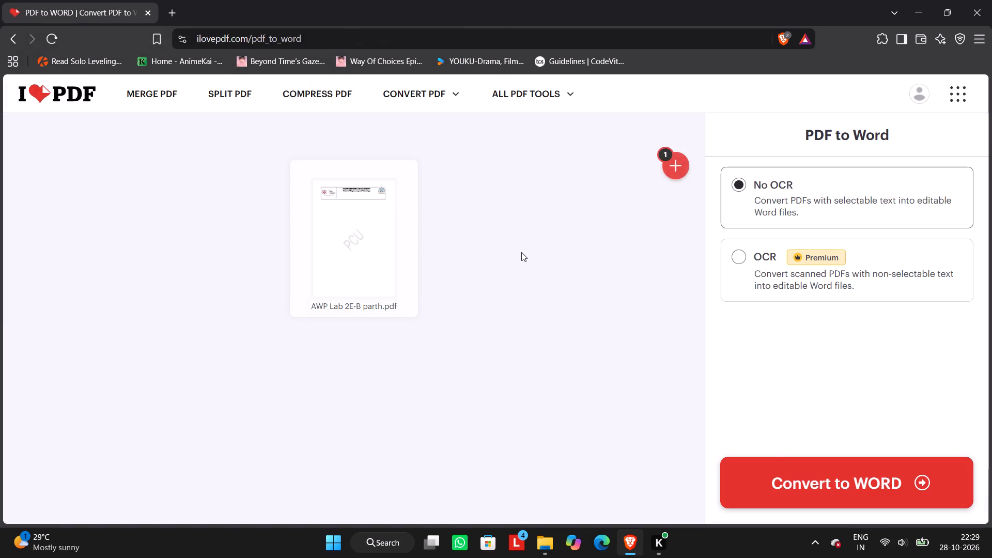
{"action": "left_click_drag", "start_coordinate": [776, 451], "coordinate": [782, 470]}
{"action": "left_click", "coordinate": [782, 470]}
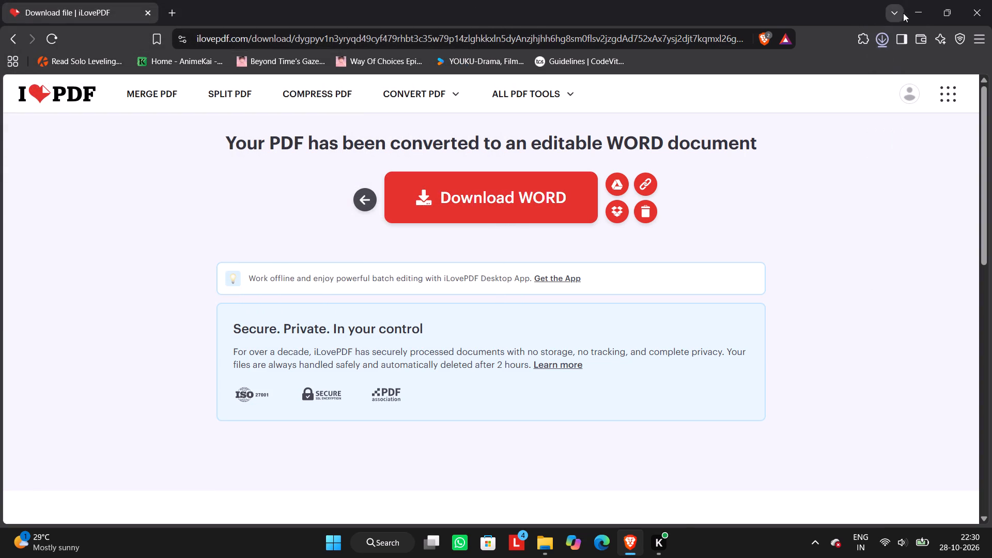
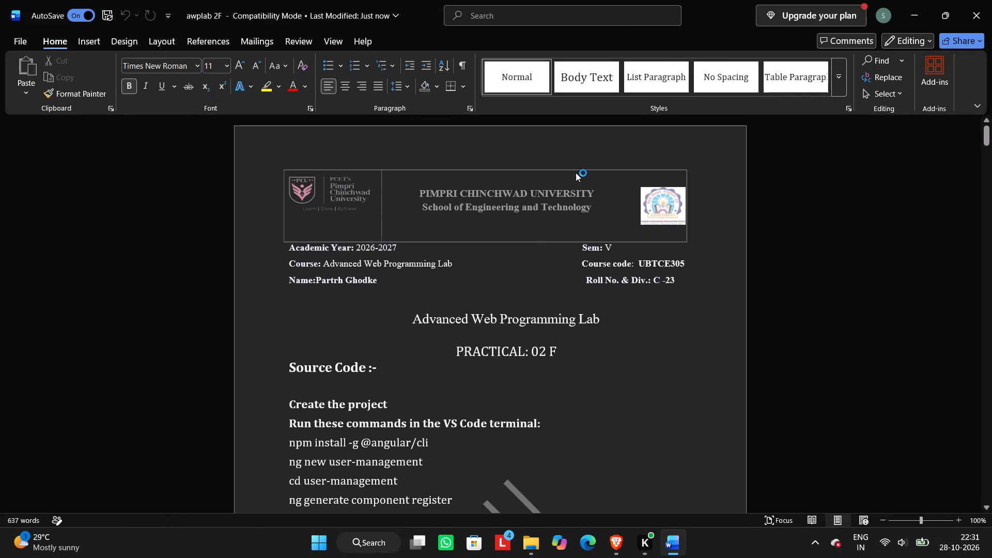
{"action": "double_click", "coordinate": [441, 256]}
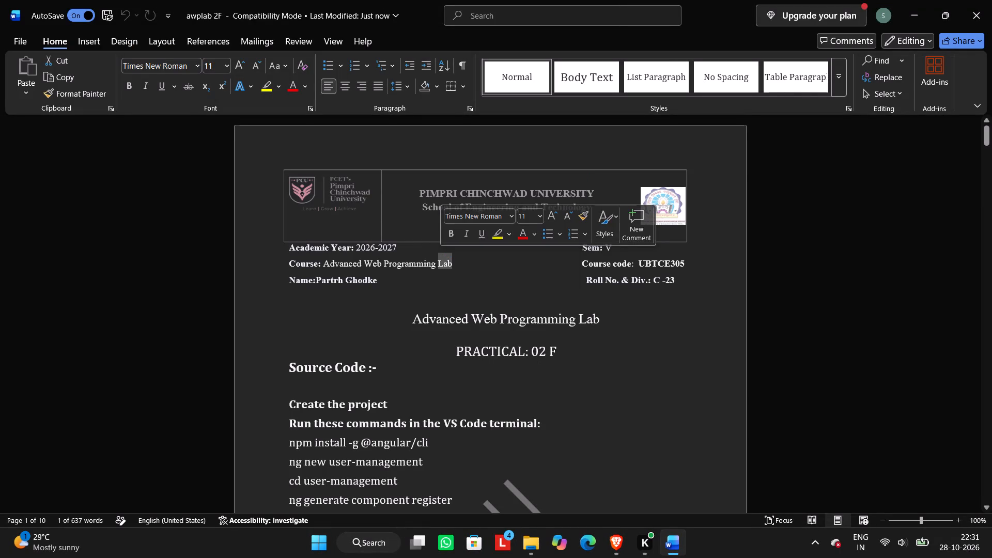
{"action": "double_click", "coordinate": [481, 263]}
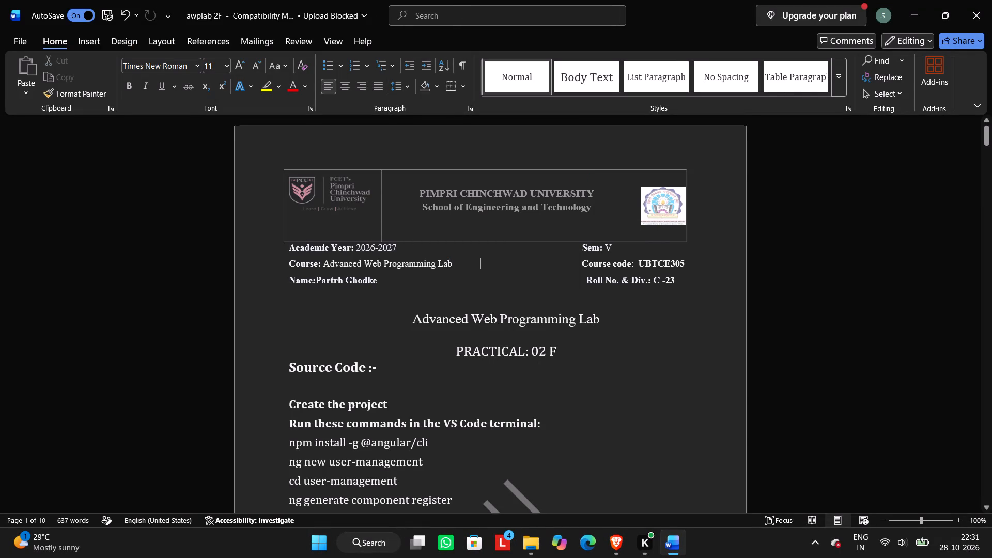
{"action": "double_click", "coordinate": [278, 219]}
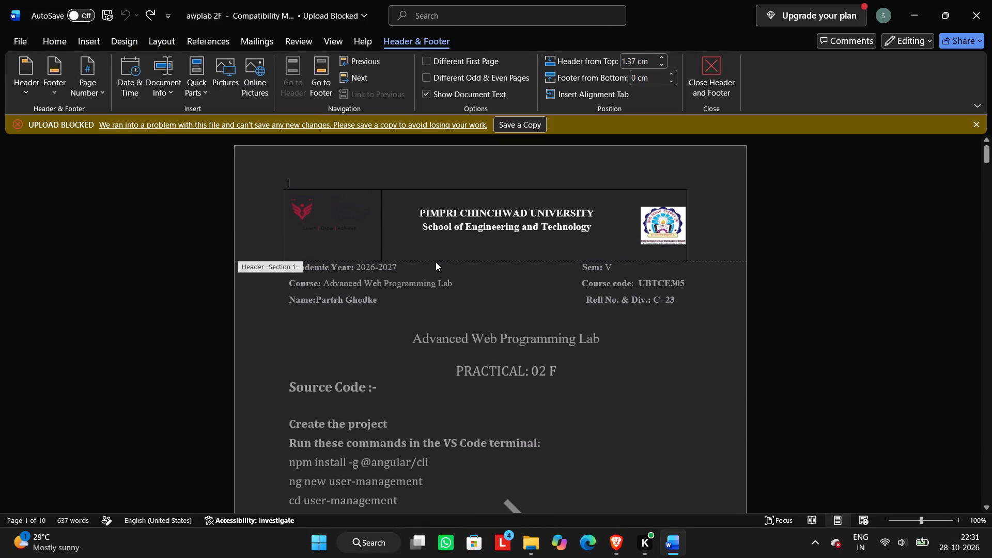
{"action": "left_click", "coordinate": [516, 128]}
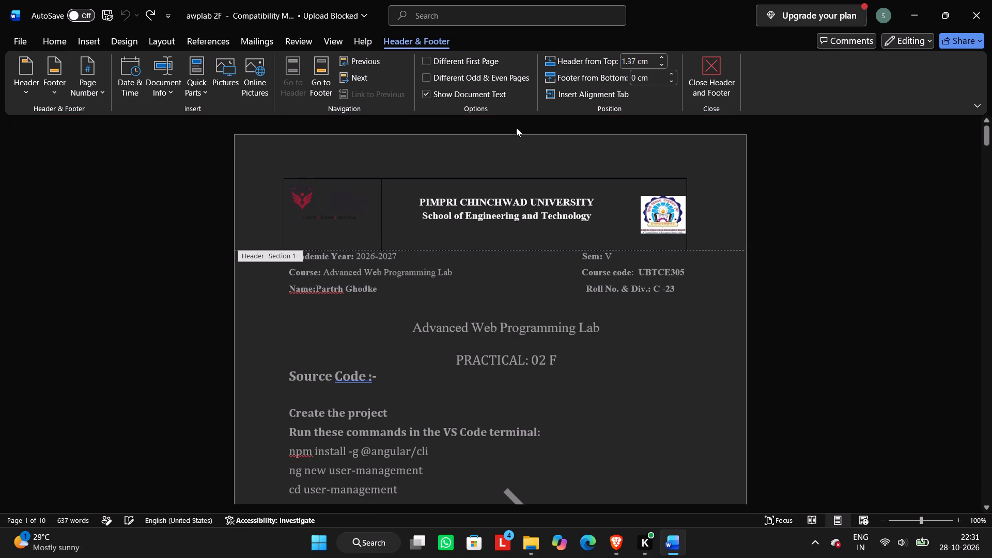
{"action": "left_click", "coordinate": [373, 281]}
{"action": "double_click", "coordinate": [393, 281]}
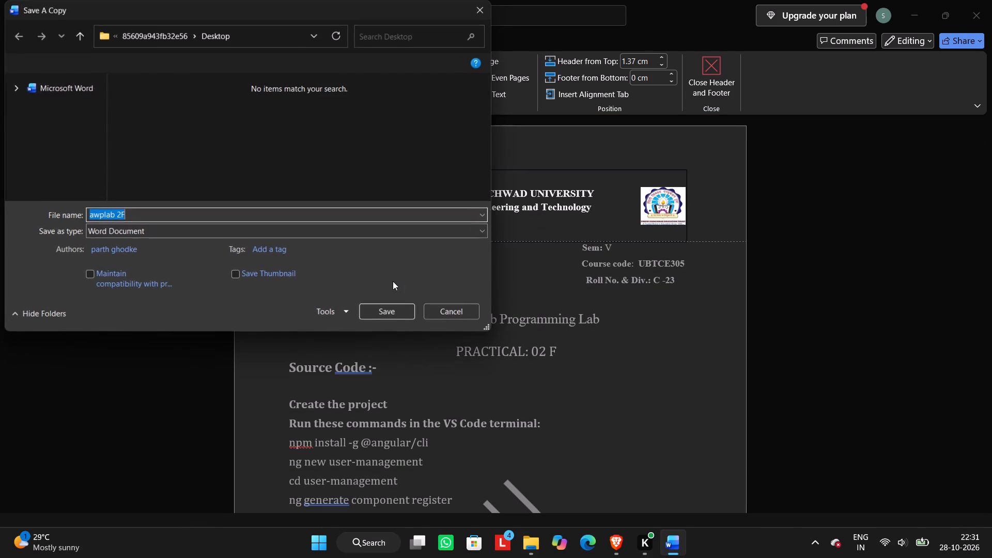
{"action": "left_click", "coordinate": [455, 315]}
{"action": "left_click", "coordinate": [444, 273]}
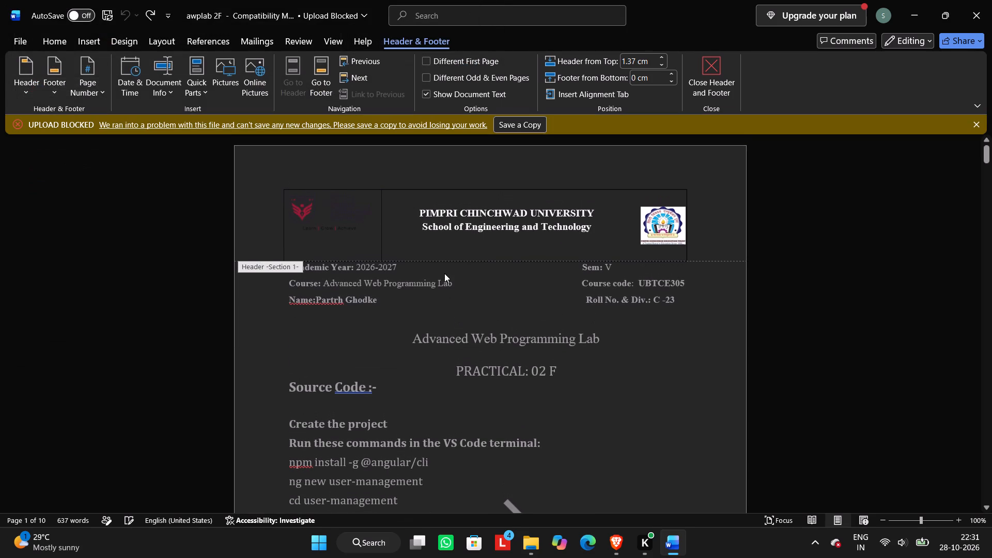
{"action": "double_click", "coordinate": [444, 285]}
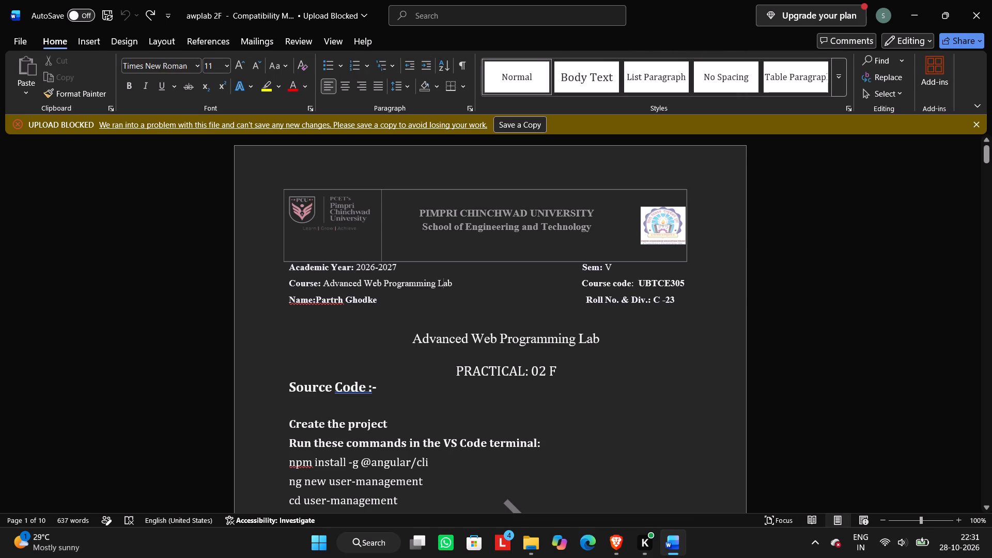
Replace every occurrence of the student name in the Name line with the other student's name throughout the document.
{"action": "left_click_drag", "start_coordinate": [374, 301], "coordinate": [324, 303]}
{"action": "key", "text": "ctrl+c"}
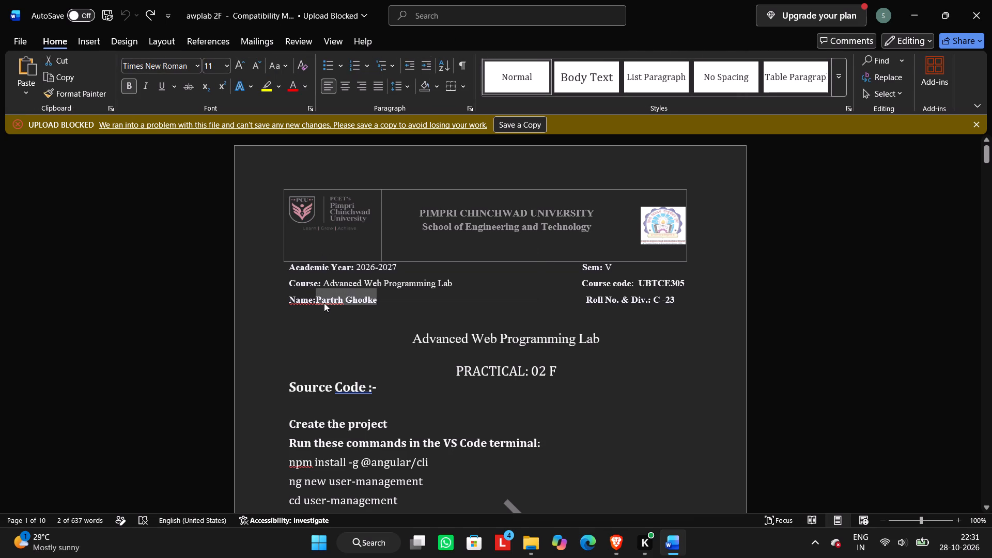
{"action": "left_click", "coordinate": [882, 82]}
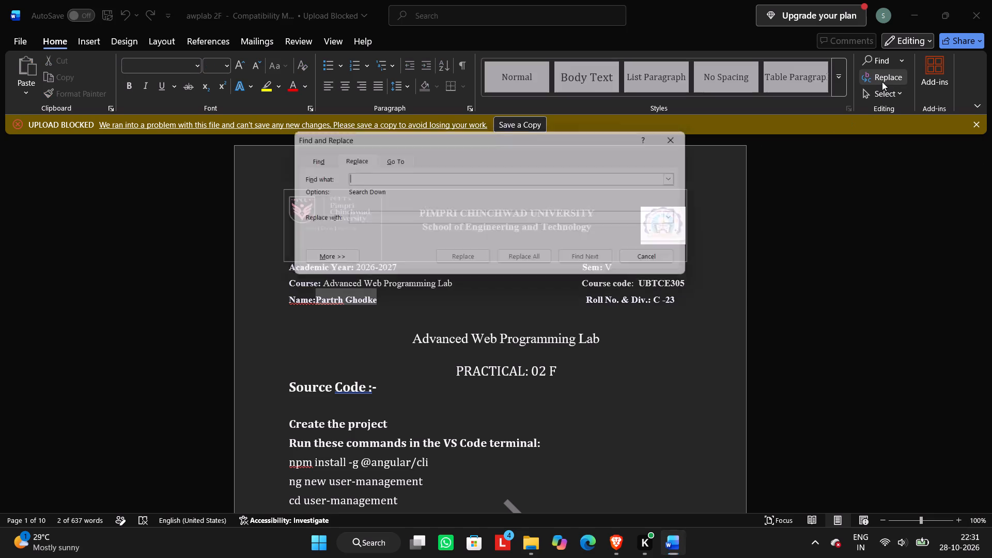
{"action": "key", "text": "ctrl+v"}
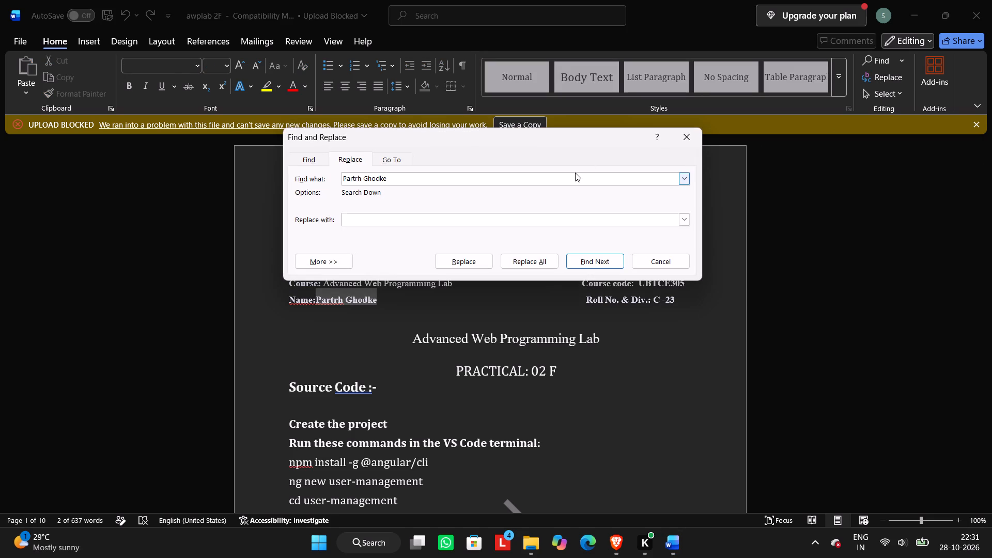
{"action": "left_click", "coordinate": [519, 217]}
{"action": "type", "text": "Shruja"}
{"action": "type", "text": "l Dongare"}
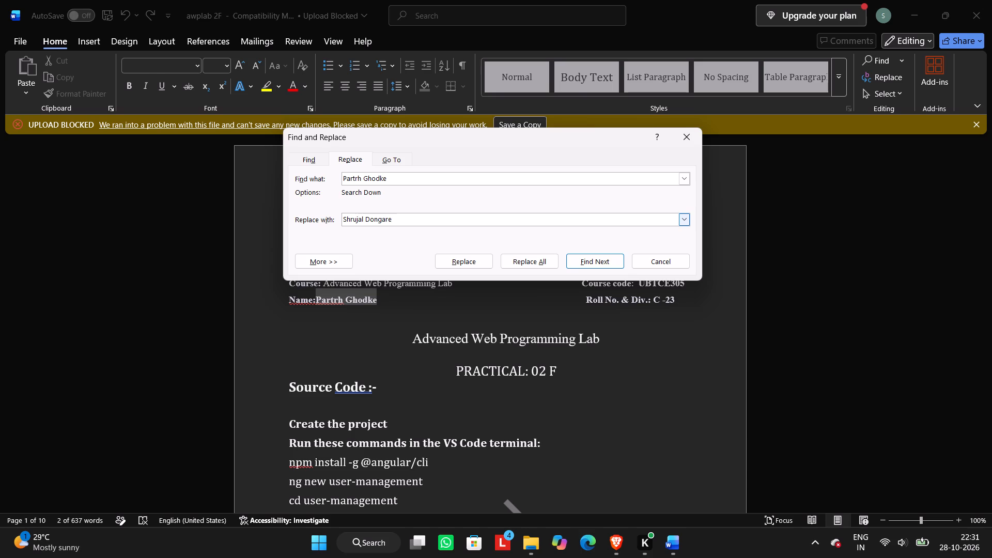
{"action": "left_click", "coordinate": [518, 264]}
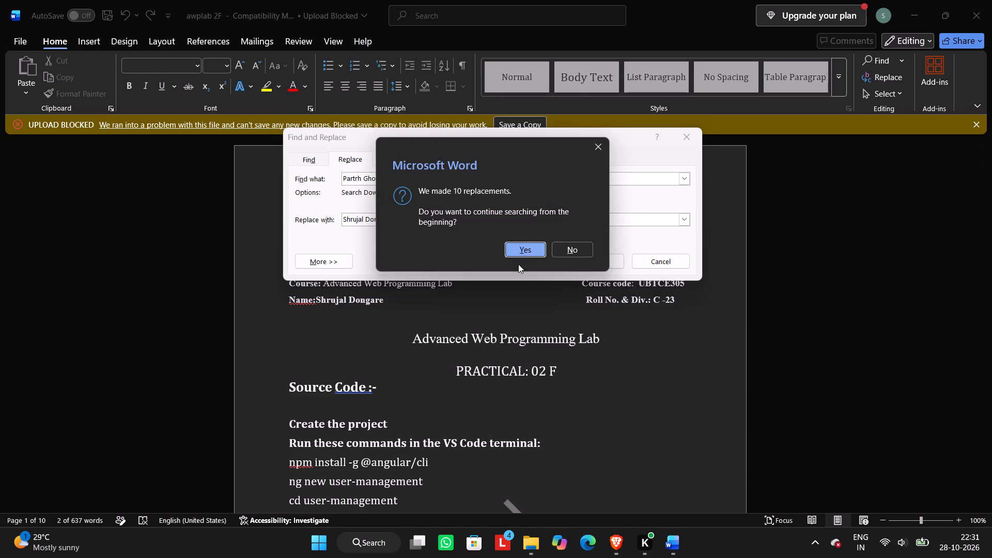
{"action": "left_click", "coordinate": [524, 250]}
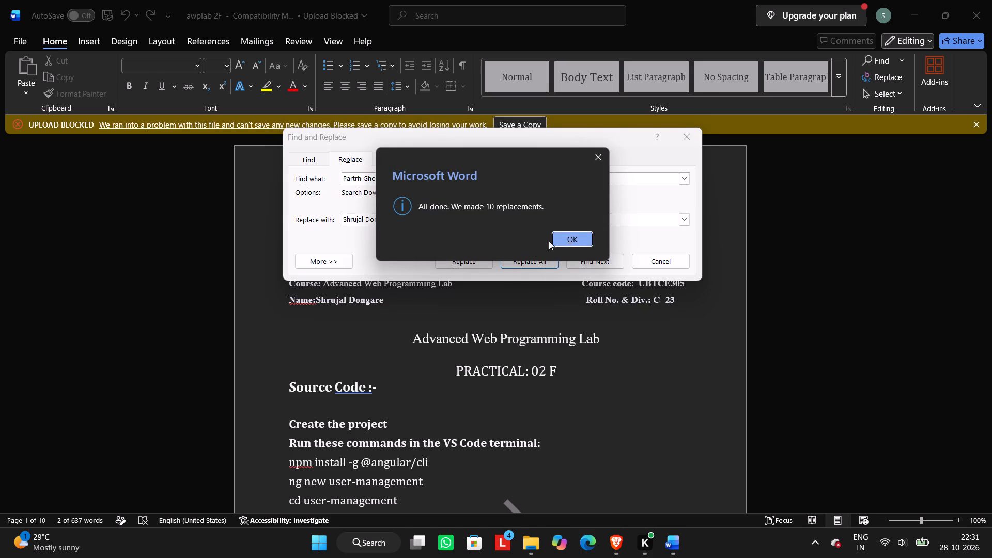
{"action": "left_click", "coordinate": [573, 237]}
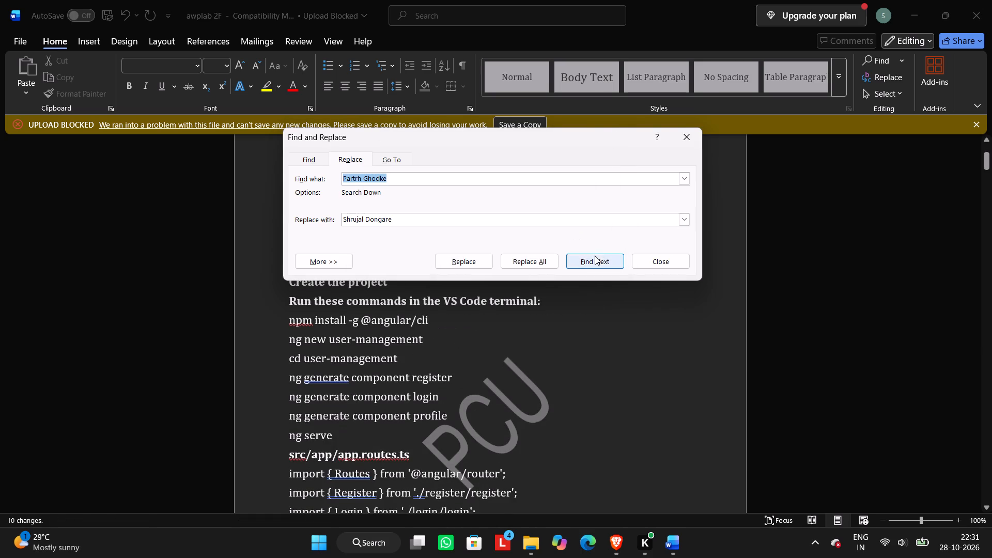
{"action": "left_click", "coordinate": [690, 137]}
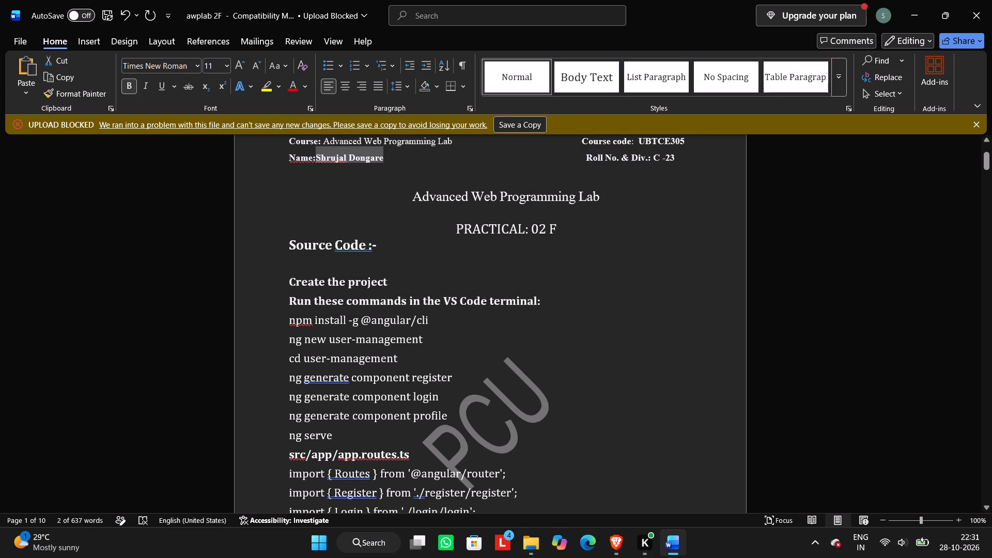
Change the roll number and division on page 1 to C -21.
{"action": "left_click", "coordinate": [787, 223]}
{"action": "key", "text": "Up"}
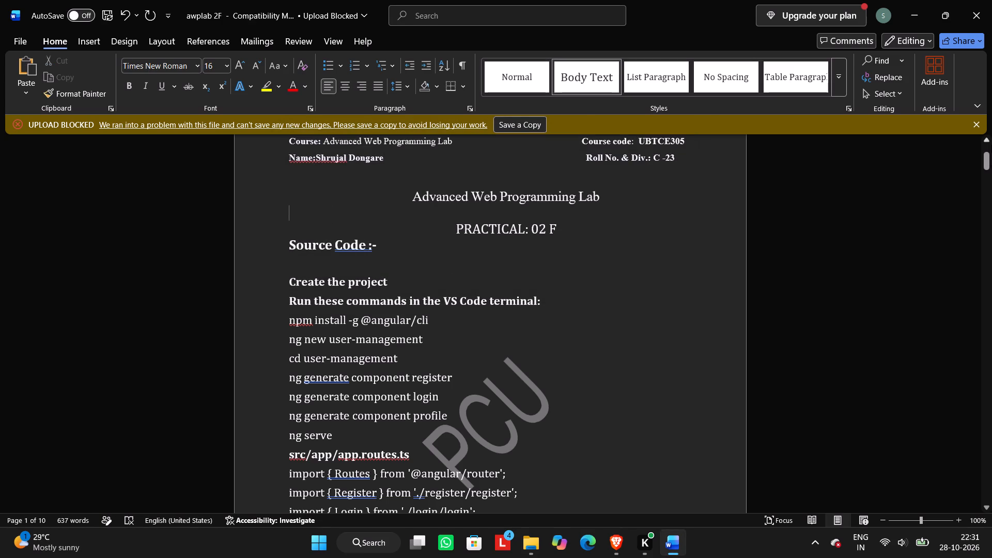
{"action": "left_click", "coordinate": [985, 141]}
{"action": "triple_click", "coordinate": [985, 141]}
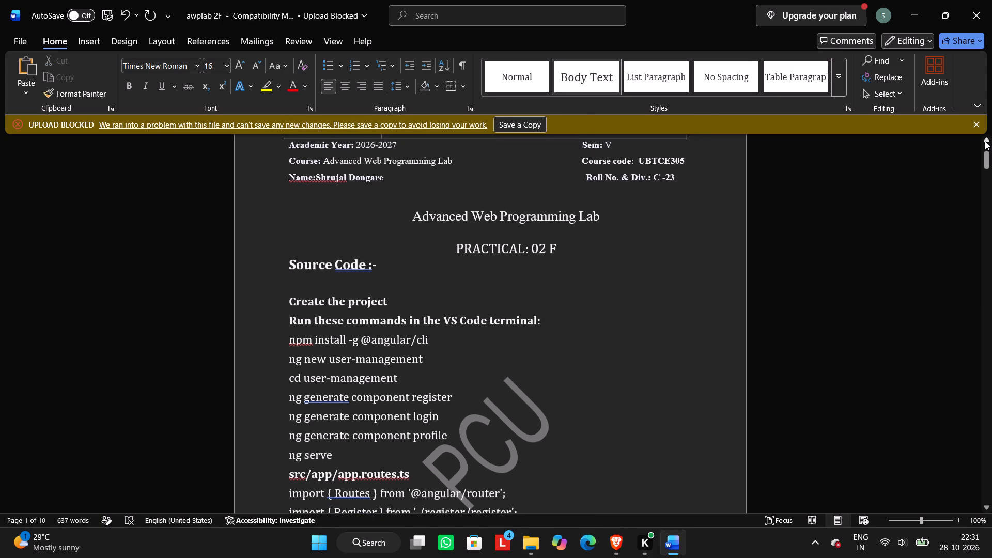
{"action": "triple_click", "coordinate": [985, 141]}
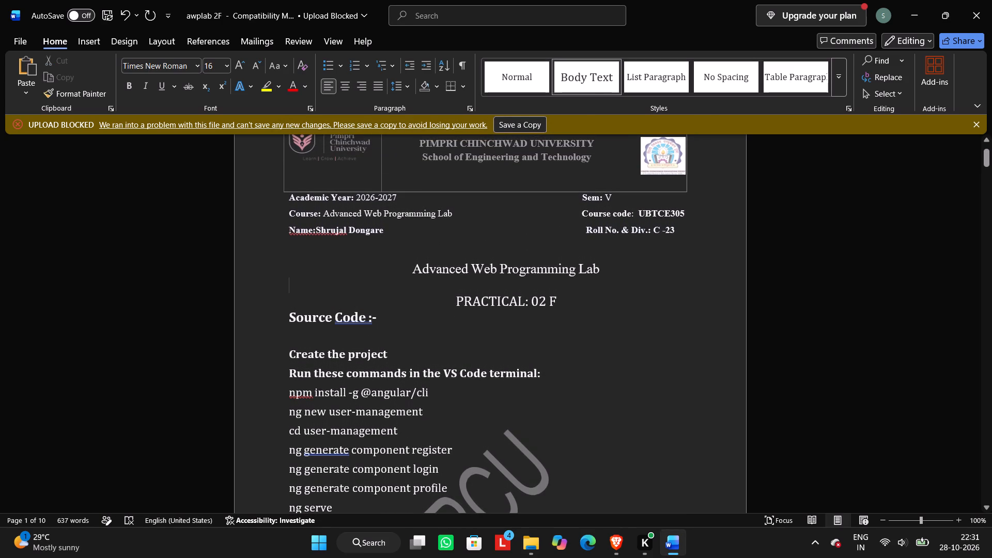
{"action": "left_click", "coordinate": [686, 229]}
{"action": "key", "text": "BackSpace"}
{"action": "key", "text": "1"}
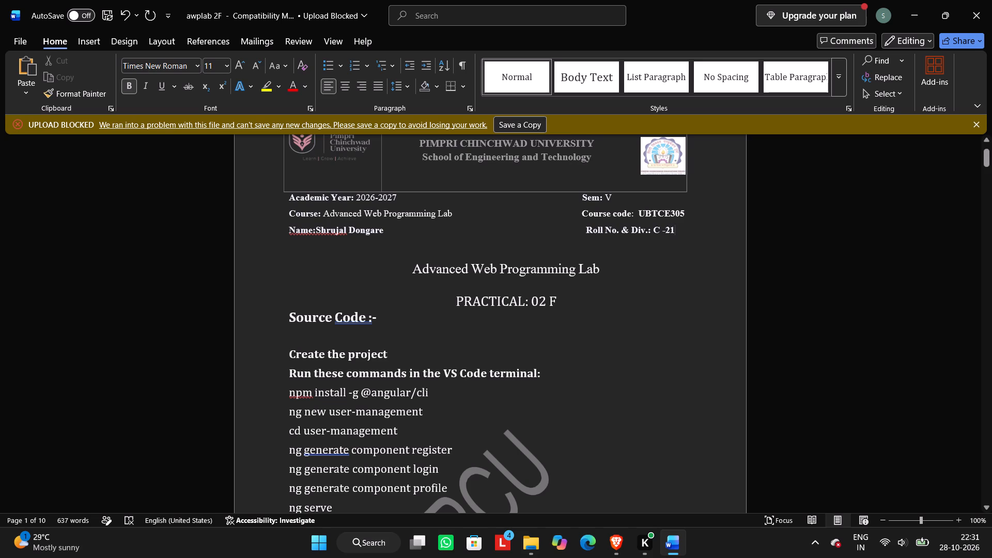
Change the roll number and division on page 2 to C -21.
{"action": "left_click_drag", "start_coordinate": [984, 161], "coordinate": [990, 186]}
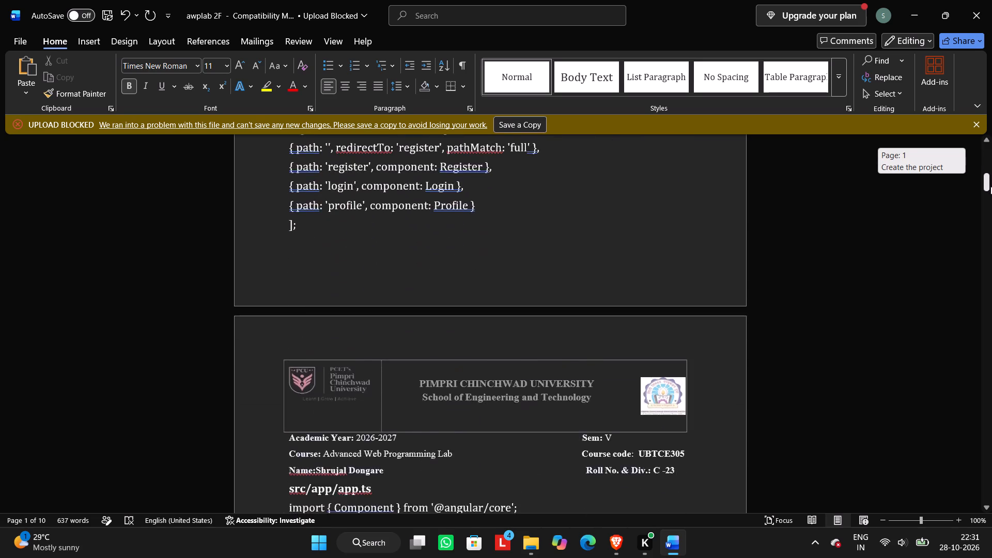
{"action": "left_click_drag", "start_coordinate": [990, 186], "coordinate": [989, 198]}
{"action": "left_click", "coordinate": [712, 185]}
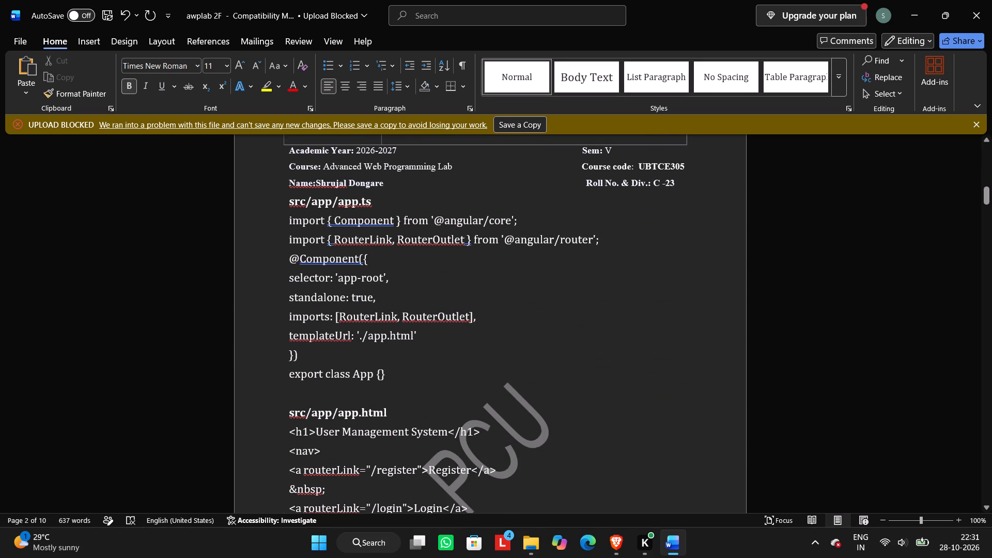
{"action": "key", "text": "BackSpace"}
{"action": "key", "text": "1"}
Delete the repeated academic year, course, name and roll number block beneath the page header on pages 2 to 5.
{"action": "left_click_drag", "start_coordinate": [683, 181], "coordinate": [425, 187]}
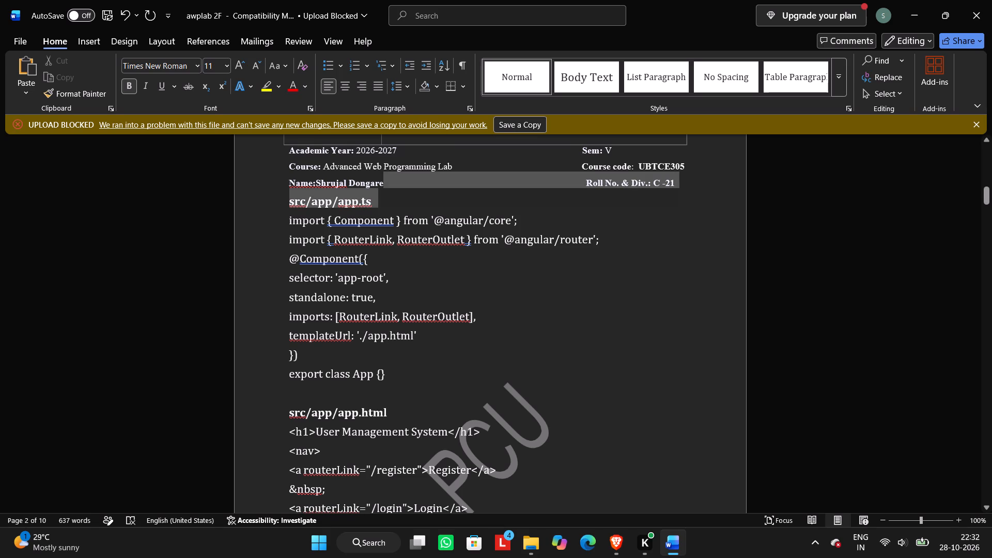
{"action": "left_click_drag", "start_coordinate": [425, 187], "coordinate": [300, 149]}
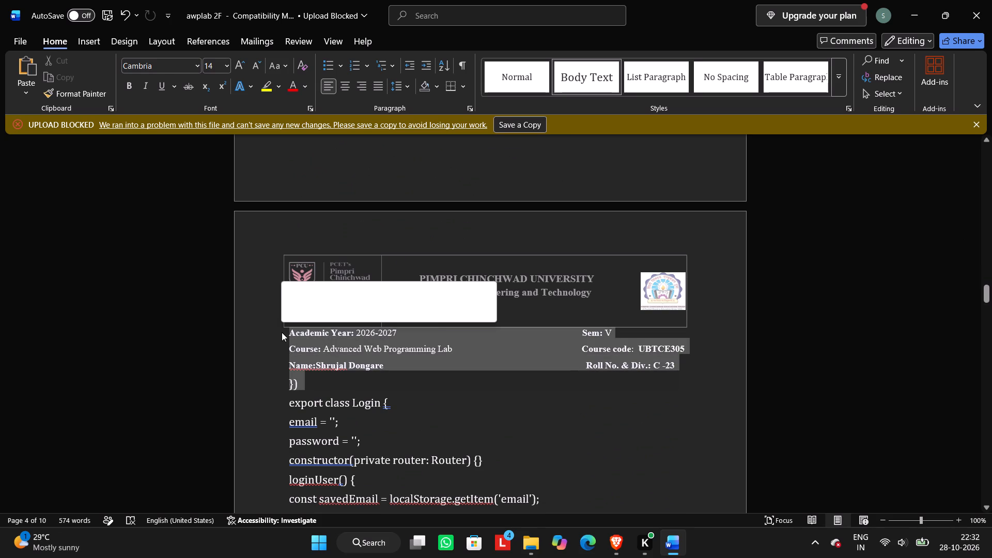
{"action": "key", "text": "BackSpace"}
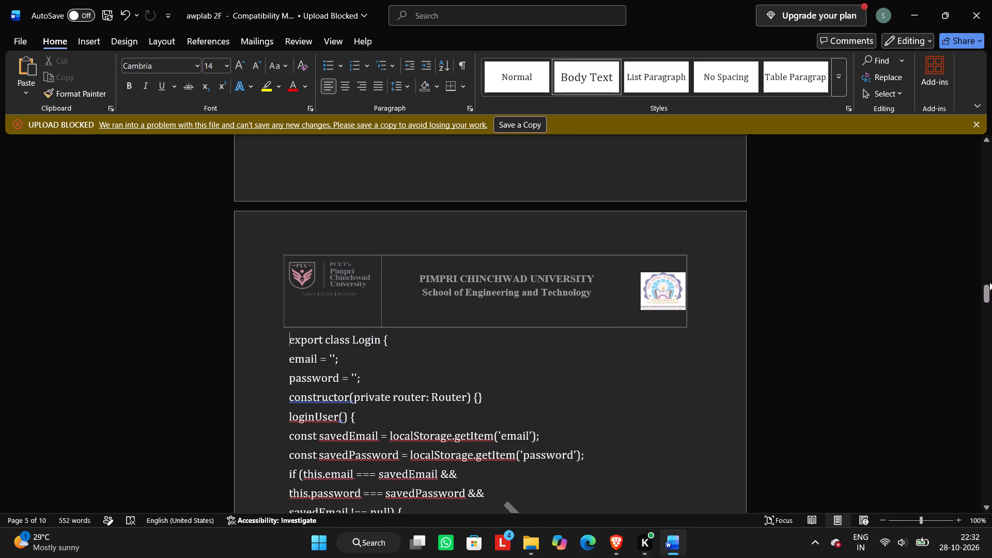
Delete the repeated academic year, course, name and roll number block beneath the page header on page 6.
{"action": "left_click_drag", "start_coordinate": [985, 288], "coordinate": [983, 316]}
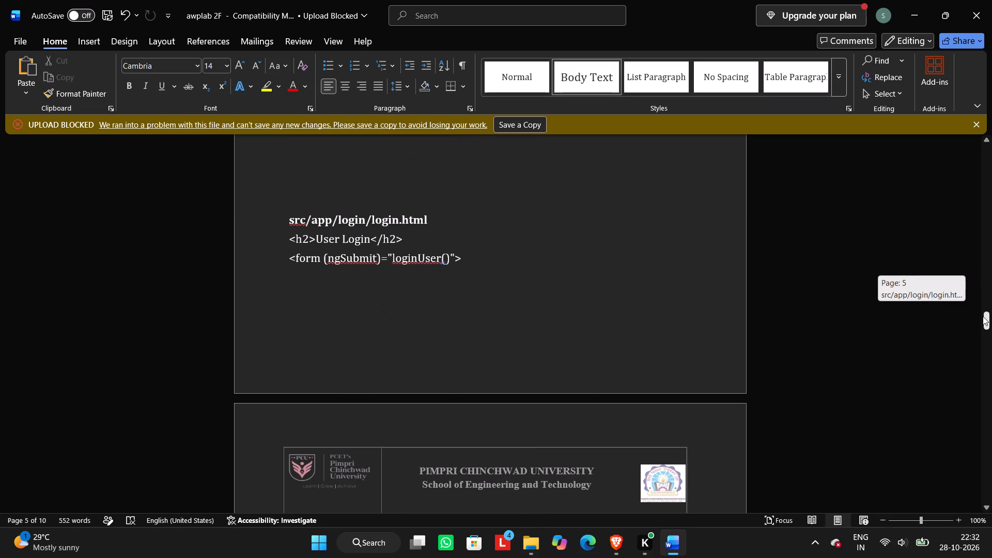
{"action": "left_click_drag", "start_coordinate": [983, 316], "coordinate": [982, 318]}
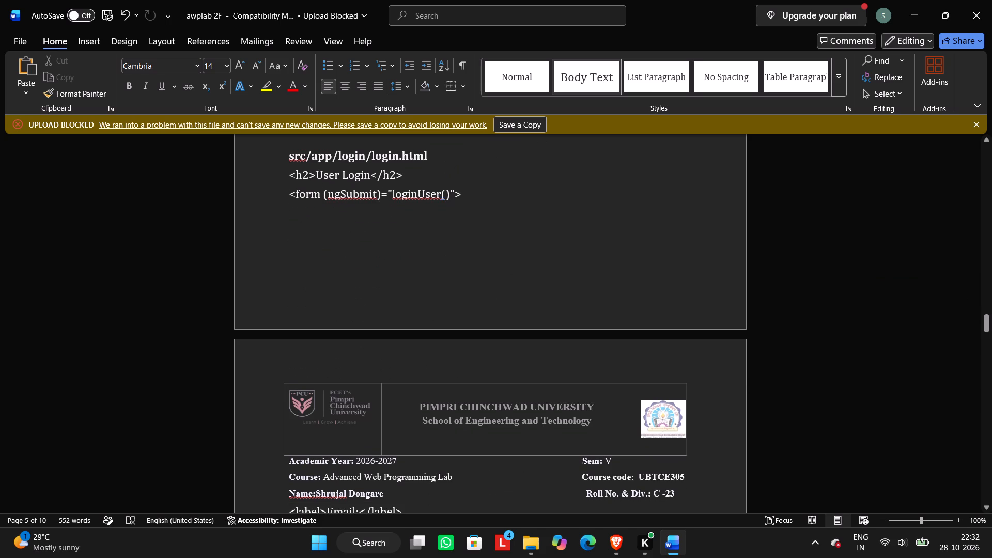
{"action": "left_click_drag", "start_coordinate": [690, 499], "coordinate": [456, 487]}
{"action": "left_click", "coordinate": [456, 487]}
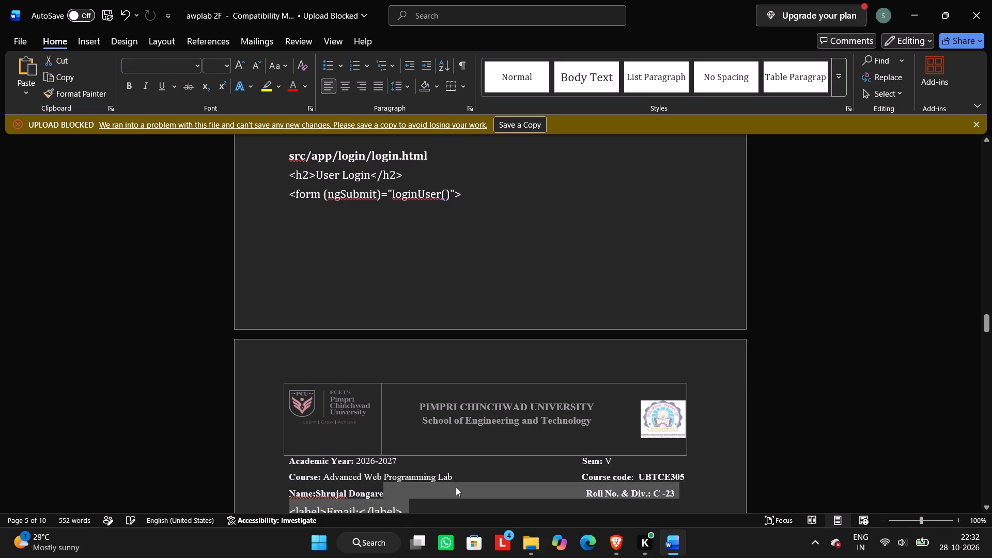
{"action": "left_click_drag", "start_coordinate": [677, 498], "coordinate": [283, 460]}
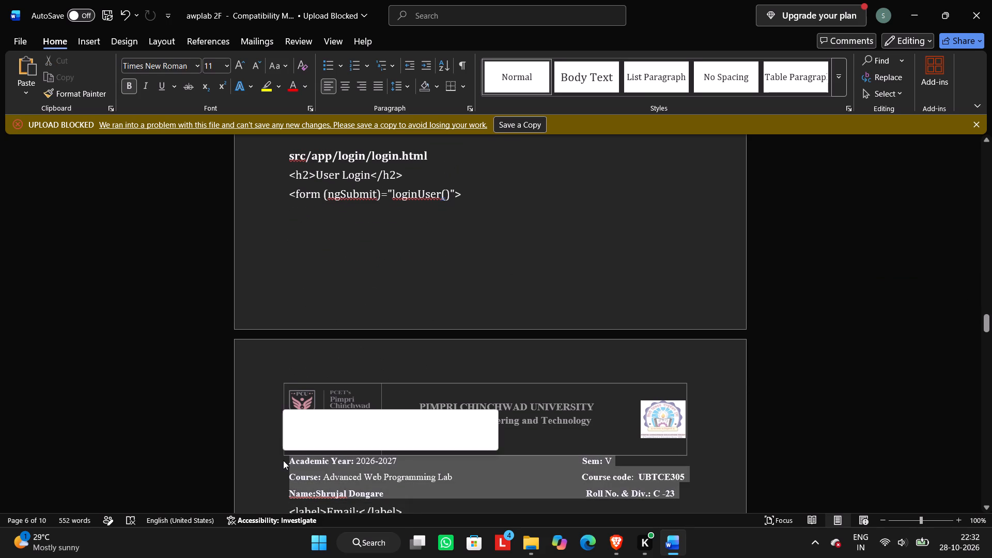
{"action": "key", "text": "BackSpace"}
Delete the repeated academic year, course, name and roll number block beneath the page header on page 7.
{"action": "left_click_drag", "start_coordinate": [984, 323], "coordinate": [986, 366]}
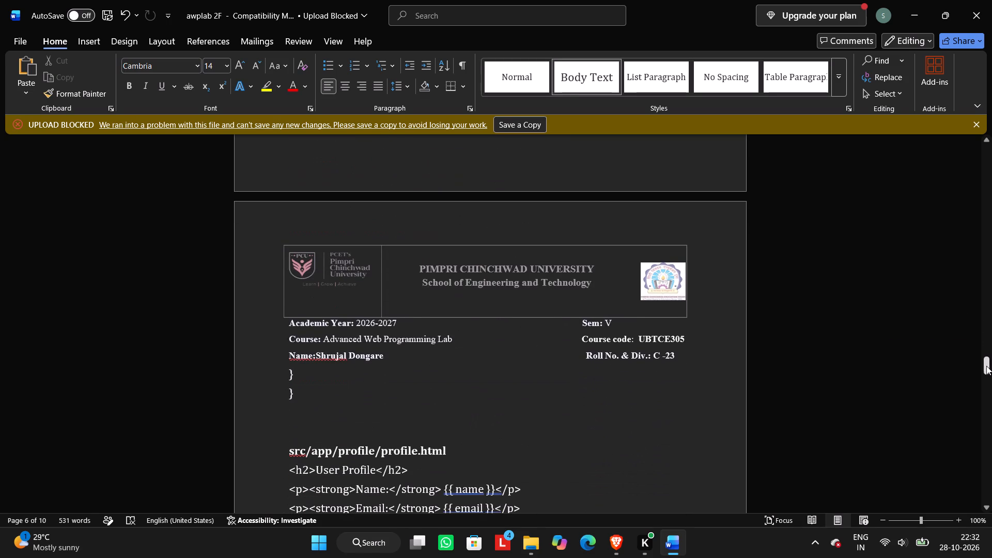
{"action": "left_click_drag", "start_coordinate": [688, 353], "coordinate": [338, 329]}
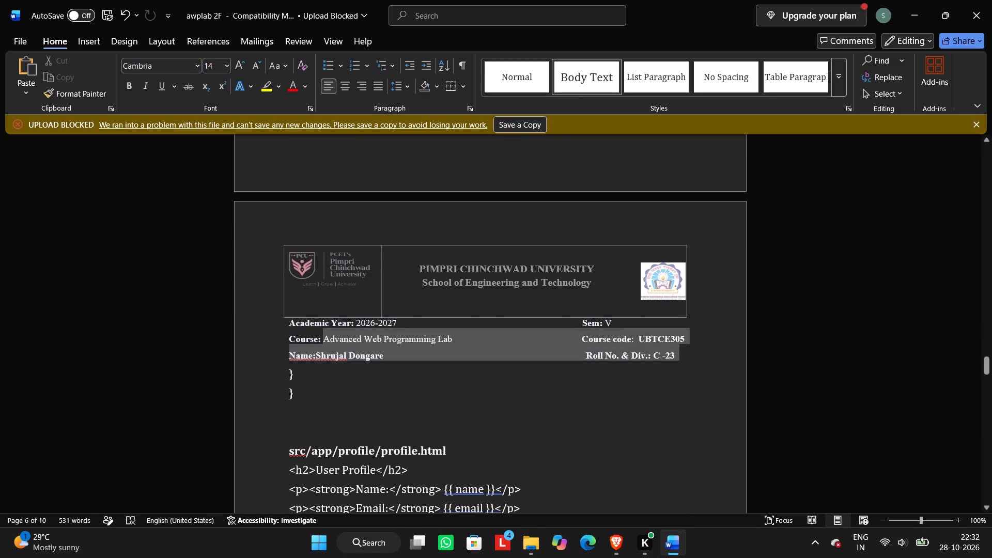
{"action": "left_click_drag", "start_coordinate": [338, 329], "coordinate": [308, 318]}
{"action": "key", "text": "BackSpace"}
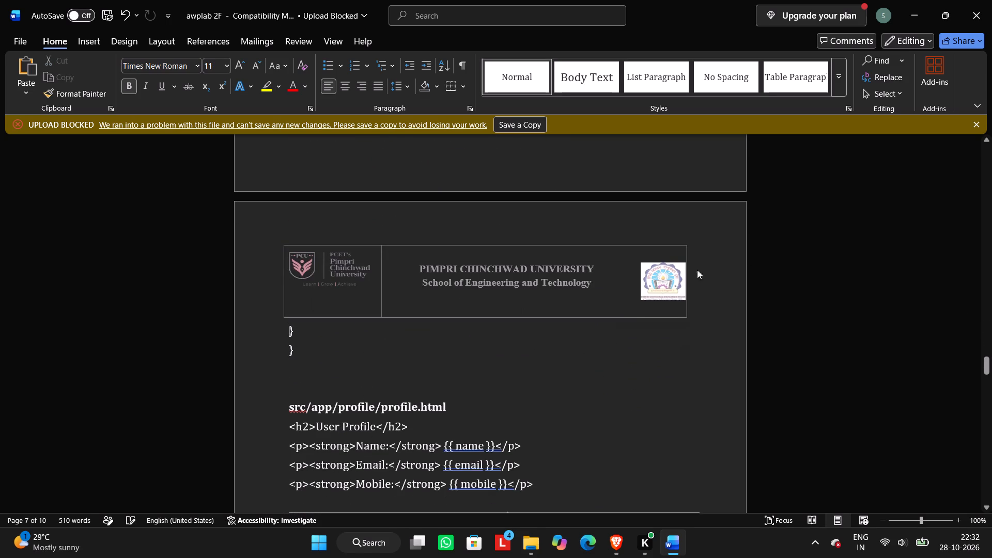
Look through the whole document and its print preview for repeated student detail blocks beneath the page headers.
{"action": "left_click_drag", "start_coordinate": [986, 363], "coordinate": [986, 380]}
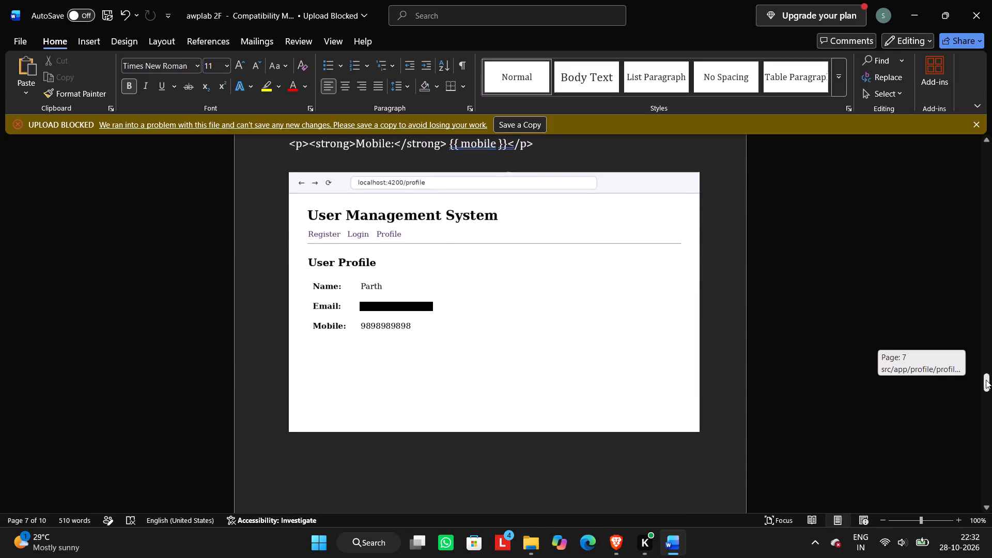
{"action": "left_click_drag", "start_coordinate": [986, 380], "coordinate": [986, 442]}
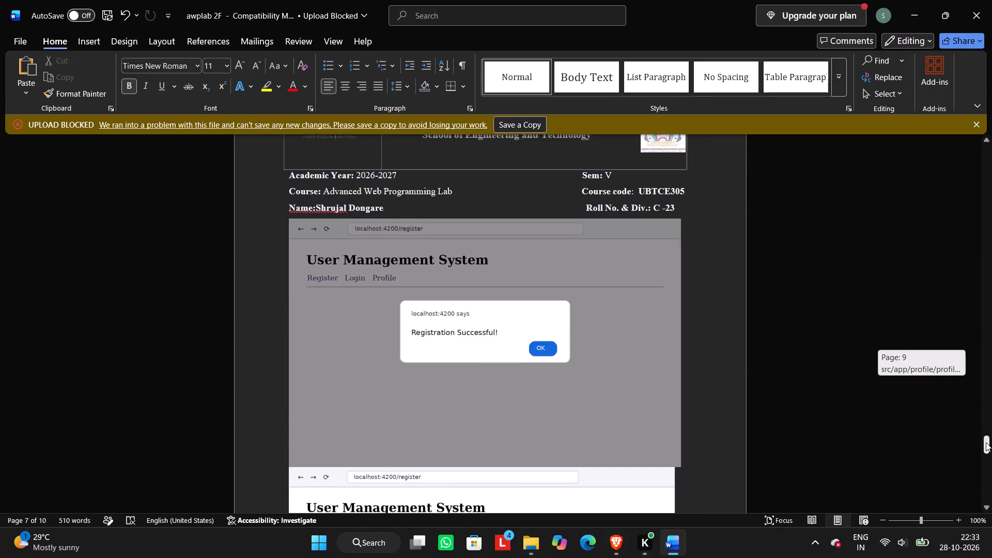
{"action": "left_click_drag", "start_coordinate": [986, 442], "coordinate": [983, 507]}
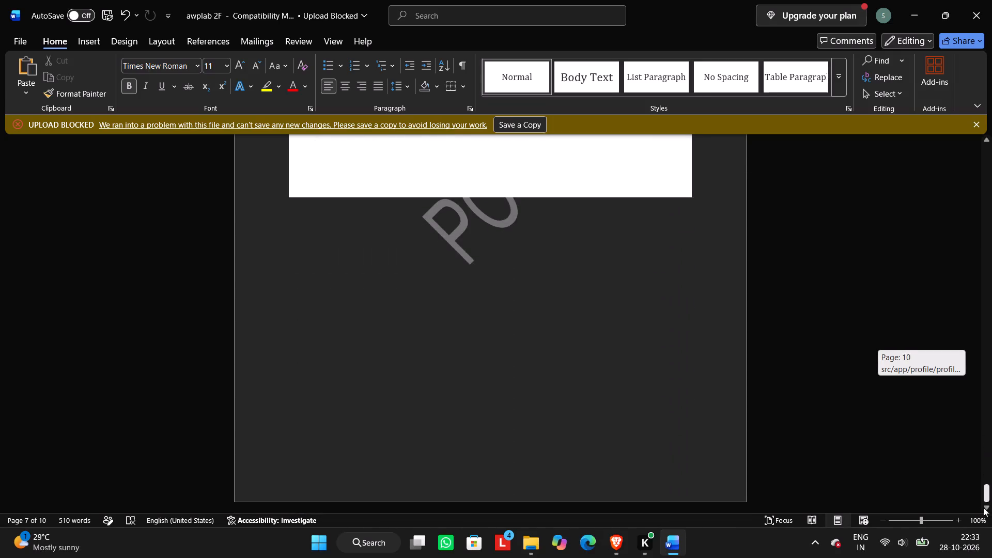
{"action": "left_click_drag", "start_coordinate": [983, 507], "coordinate": [991, 435]}
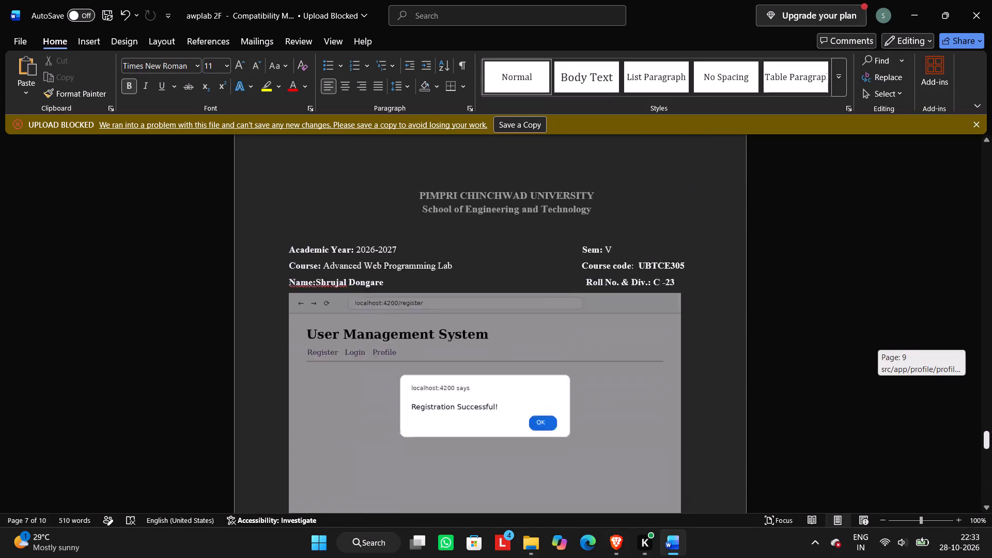
{"action": "left_click_drag", "start_coordinate": [991, 435], "coordinate": [991, 152]}
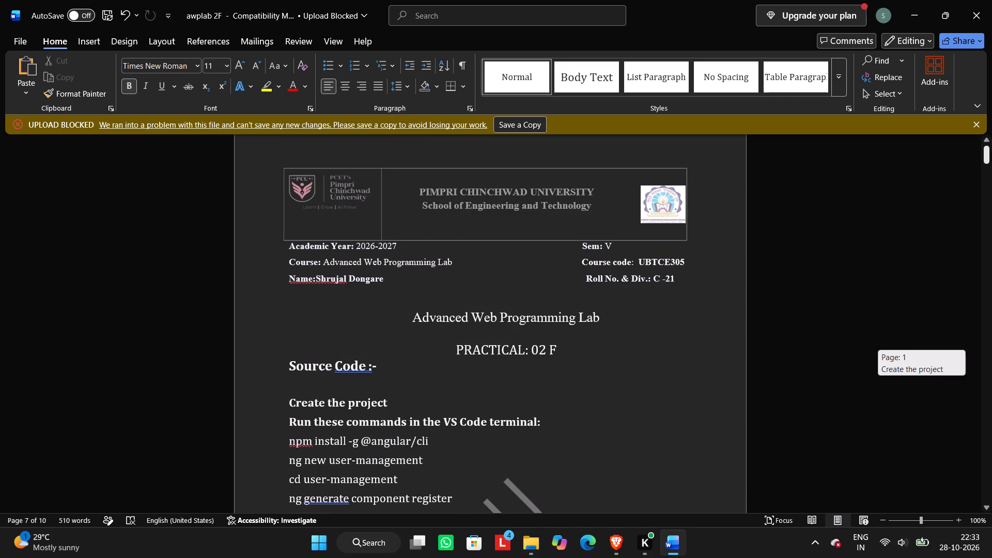
{"action": "left_click_drag", "start_coordinate": [991, 152], "coordinate": [986, 555]}
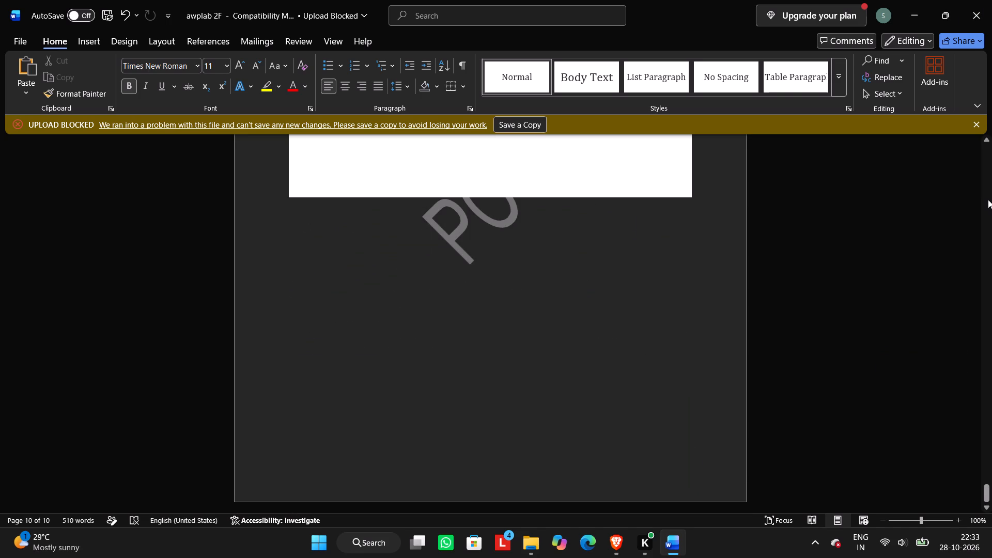
{"action": "key", "text": "ctrl+p"}
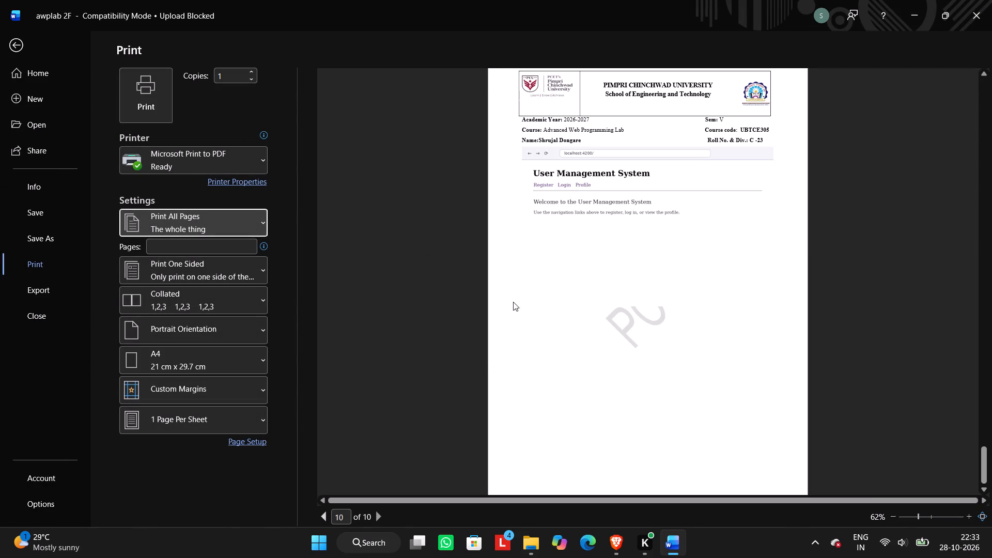
{"action": "left_click", "coordinate": [8, 47]}
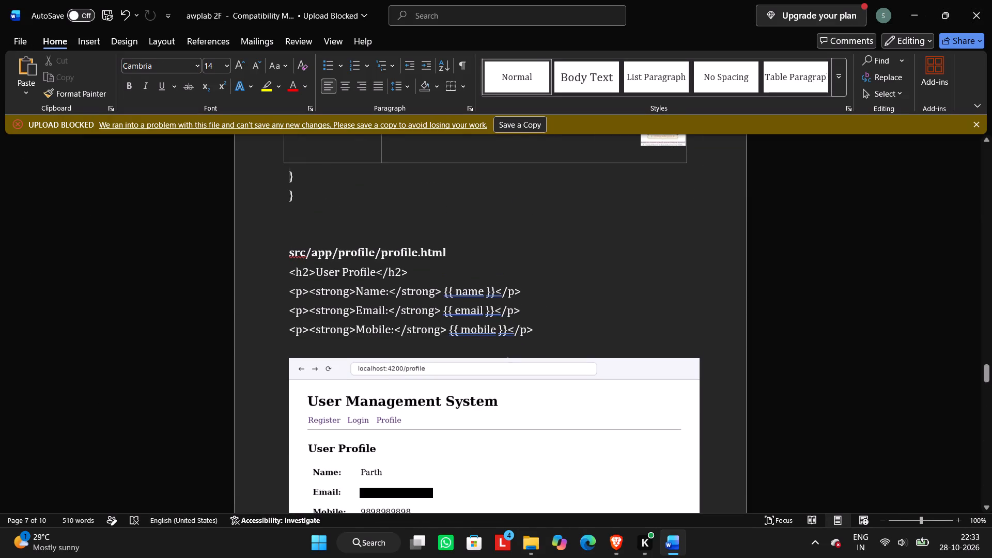
Delete the repeated academic year, course, name and roll number block beneath the page header on page 8.
{"action": "left_click_drag", "start_coordinate": [985, 373], "coordinate": [985, 348]}
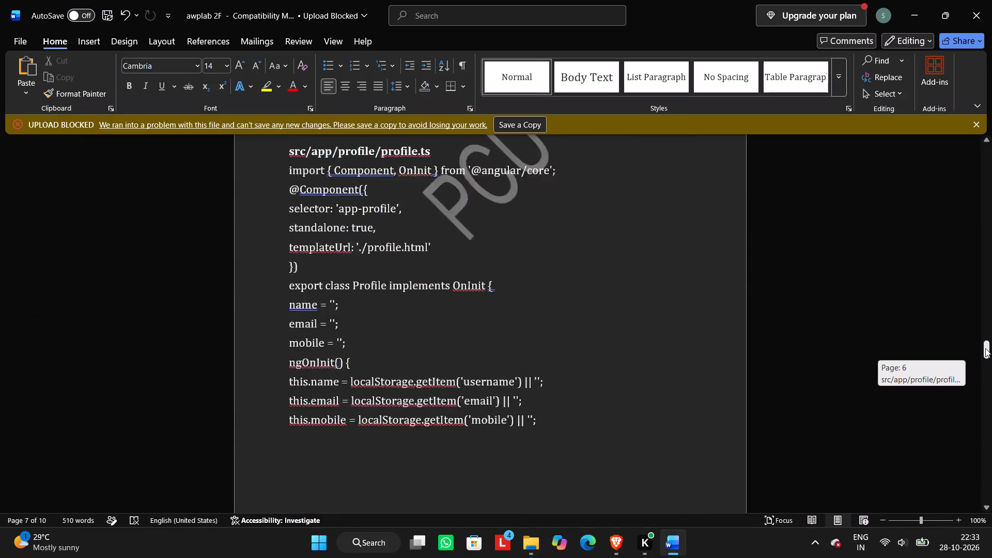
{"action": "left_click_drag", "start_coordinate": [985, 348], "coordinate": [989, 378]}
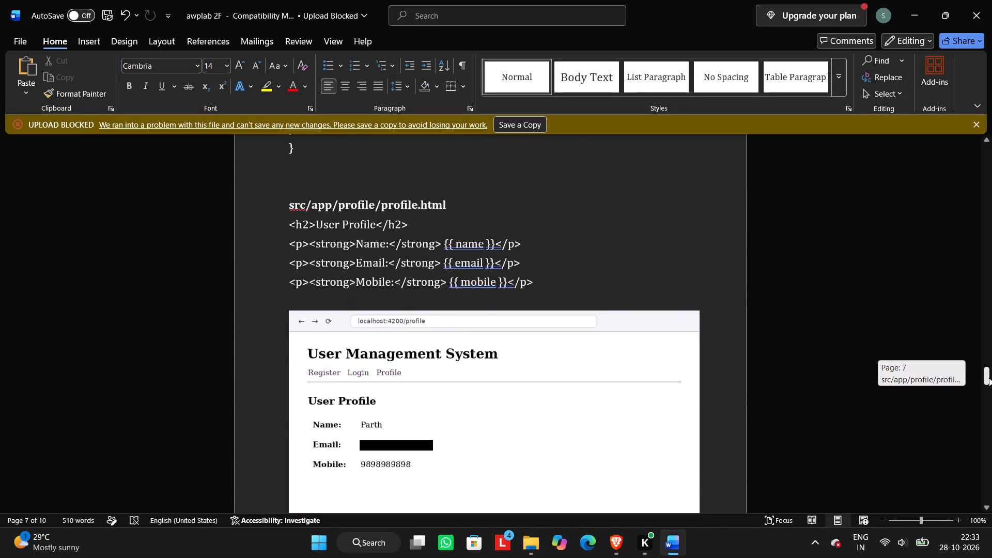
{"action": "left_click_drag", "start_coordinate": [989, 378], "coordinate": [989, 401]}
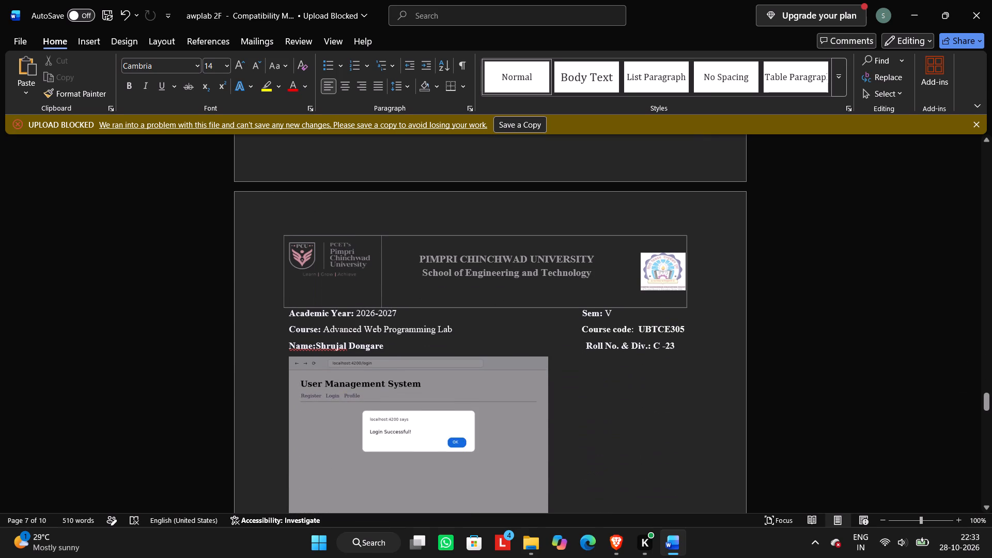
{"action": "left_click_drag", "start_coordinate": [704, 360], "coordinate": [711, 363]}
{"action": "left_click_drag", "start_coordinate": [711, 363], "coordinate": [662, 351]}
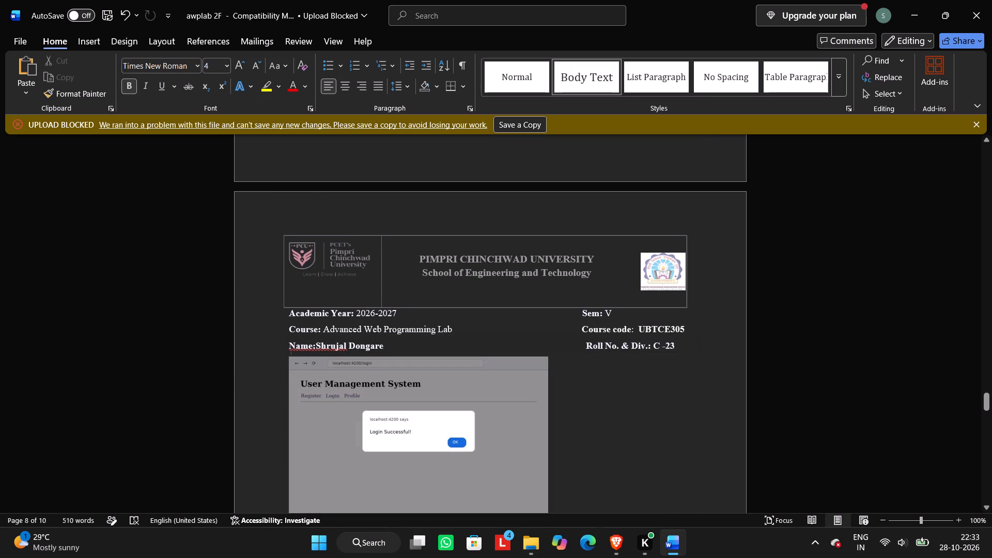
{"action": "left_click_drag", "start_coordinate": [677, 344], "coordinate": [301, 317]}
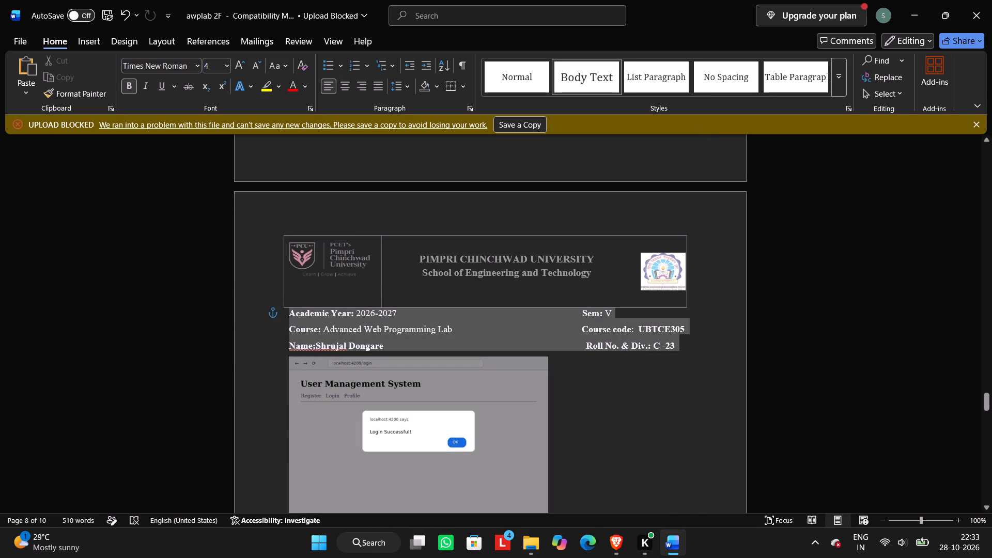
{"action": "left_click_drag", "start_coordinate": [301, 317], "coordinate": [301, 316]}
{"action": "key", "text": "BackSpace"}
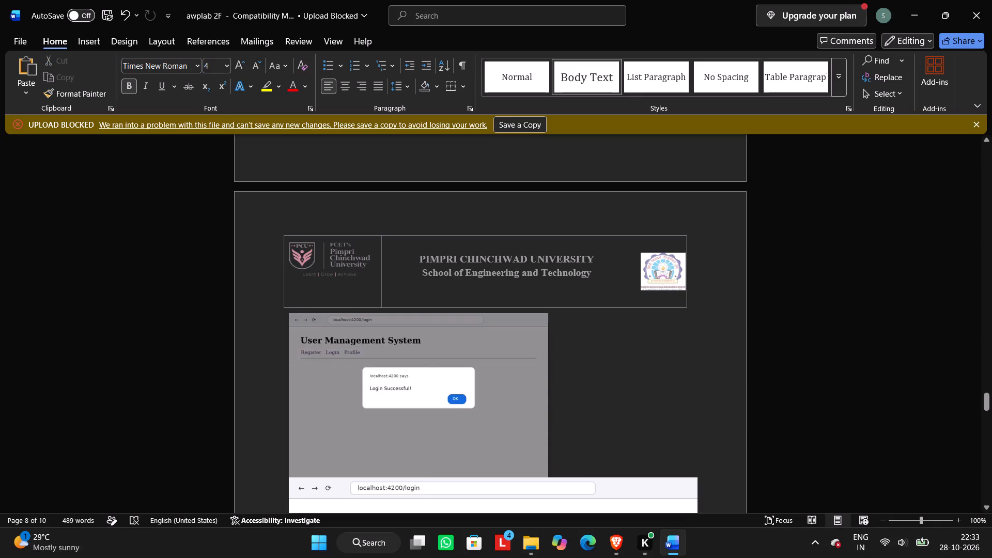
Delete the repeated academic year, course, name and roll number block beneath the page header on page 9.
{"action": "left_click_drag", "start_coordinate": [984, 399], "coordinate": [985, 421]}
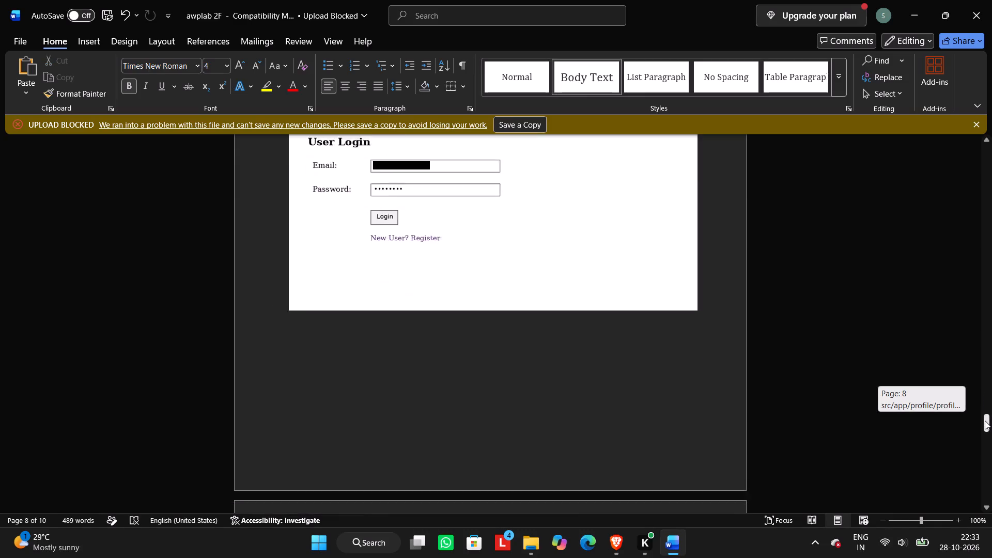
{"action": "left_click_drag", "start_coordinate": [985, 421], "coordinate": [985, 435]}
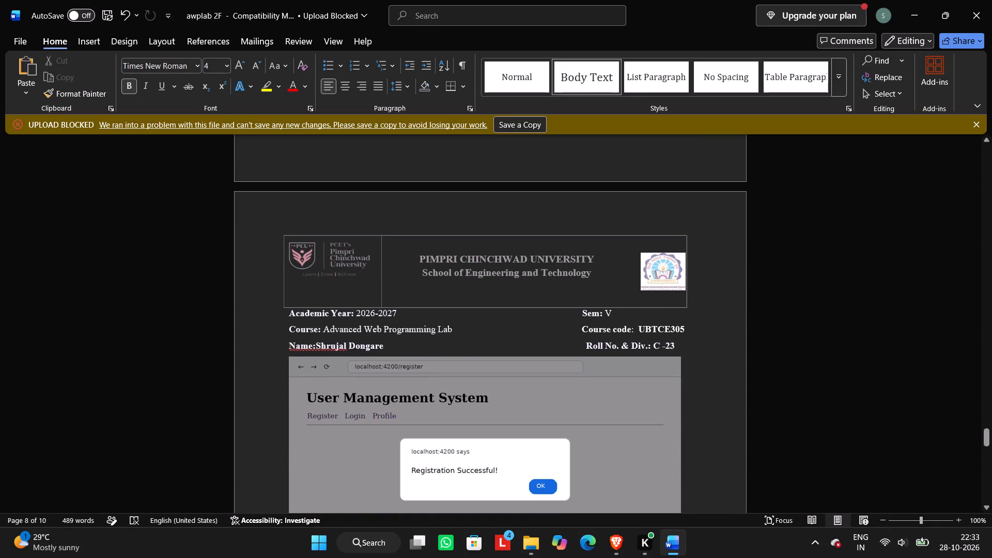
{"action": "left_click_drag", "start_coordinate": [685, 341], "coordinate": [304, 314]}
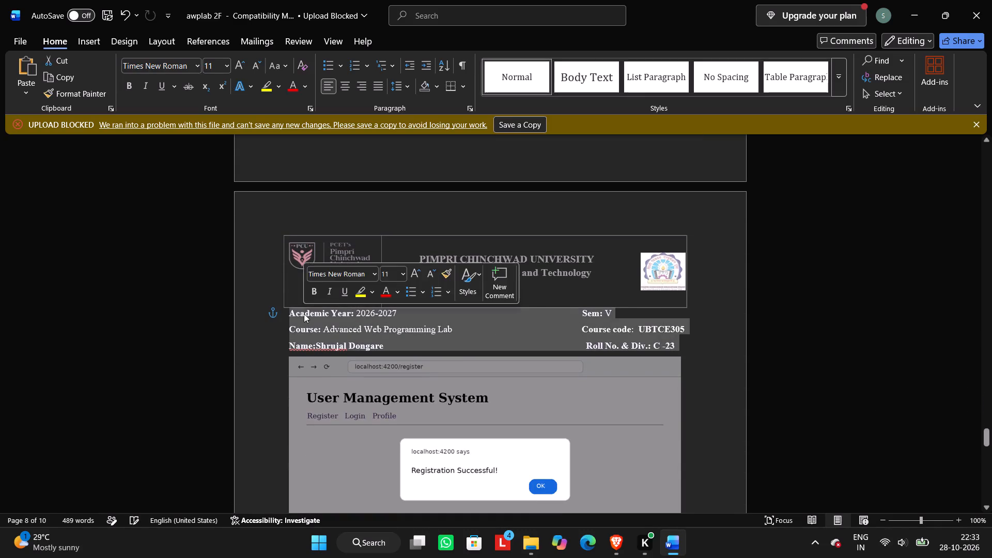
{"action": "key", "text": "BackSpace"}
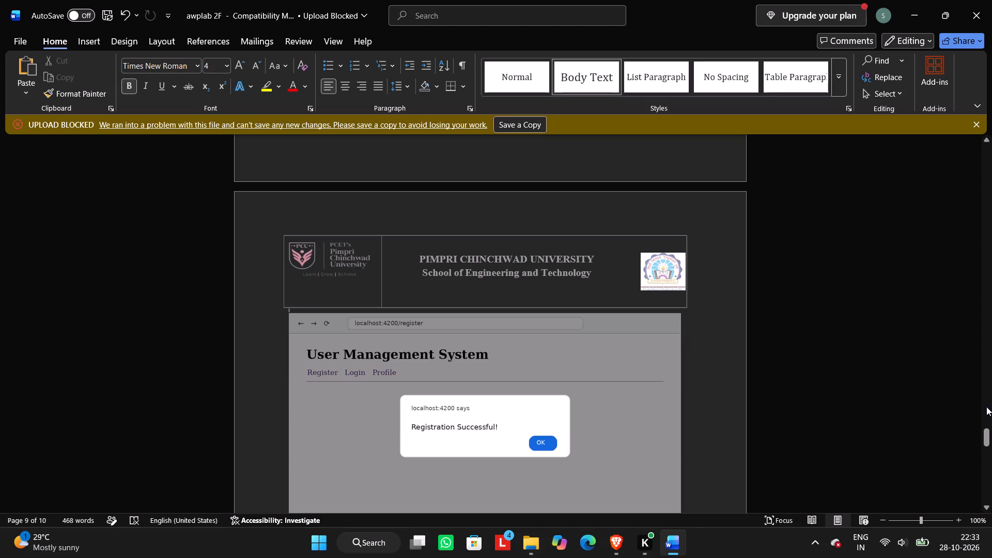
Delete the repeated academic year, course, name and roll number block beneath the page header on page 10.
{"action": "left_click_drag", "start_coordinate": [984, 438], "coordinate": [984, 474]}
{"action": "left_click_drag", "start_coordinate": [681, 335], "coordinate": [281, 300]}
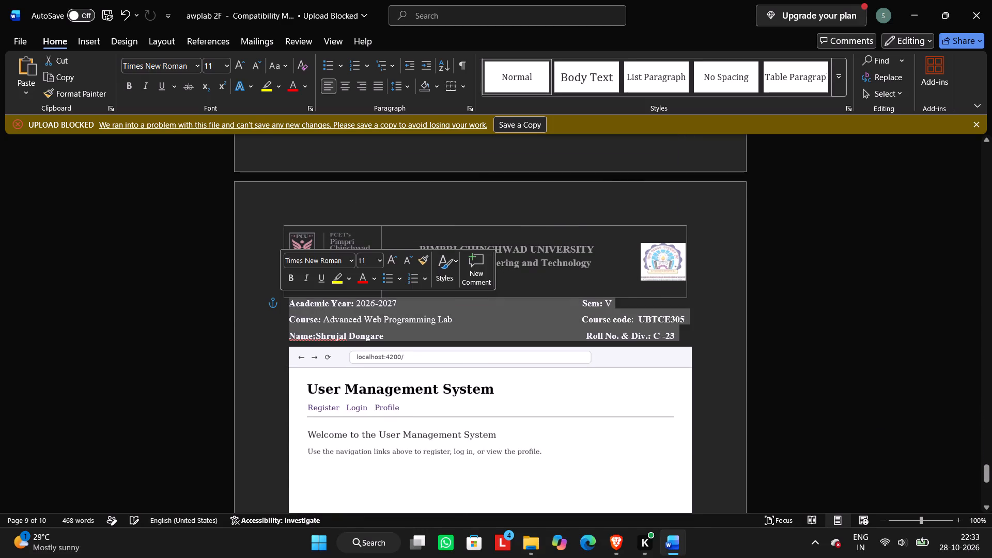
{"action": "key", "text": "BackSpace"}
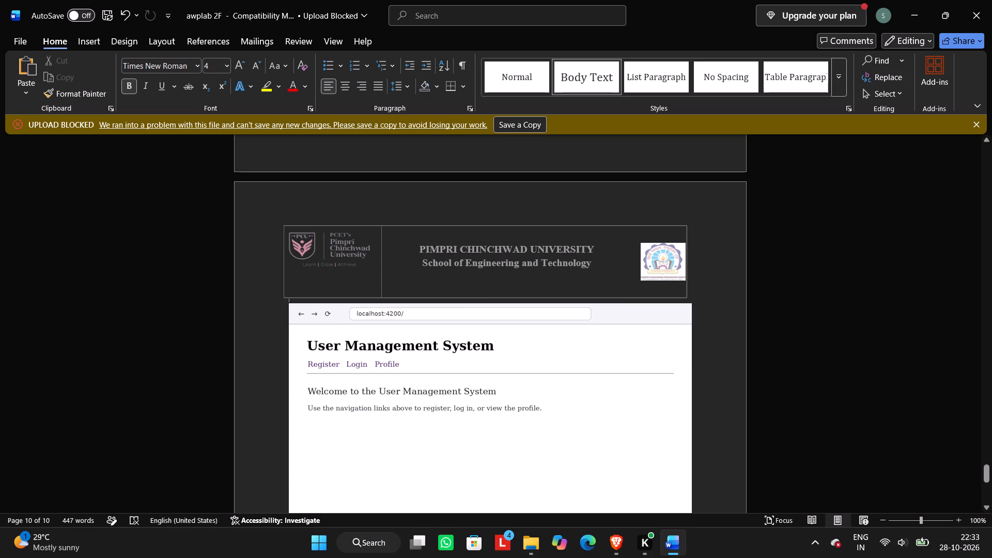
Open the print preview and check the headers, detail blocks and content of the document page by page.
{"action": "left_click_drag", "start_coordinate": [986, 473], "coordinate": [991, 524]}
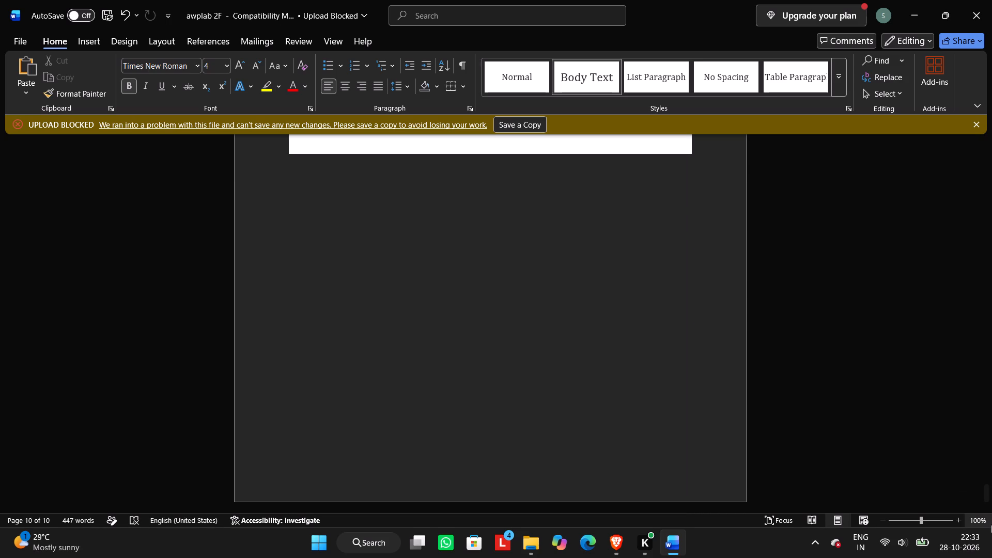
{"action": "key", "text": "ctrl+p"}
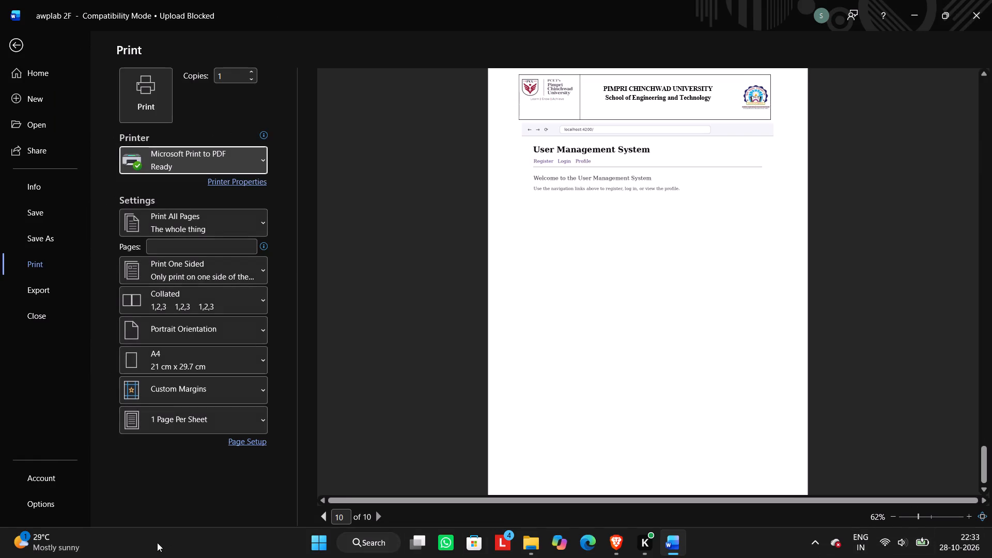
{"action": "left_click", "coordinate": [326, 514]}
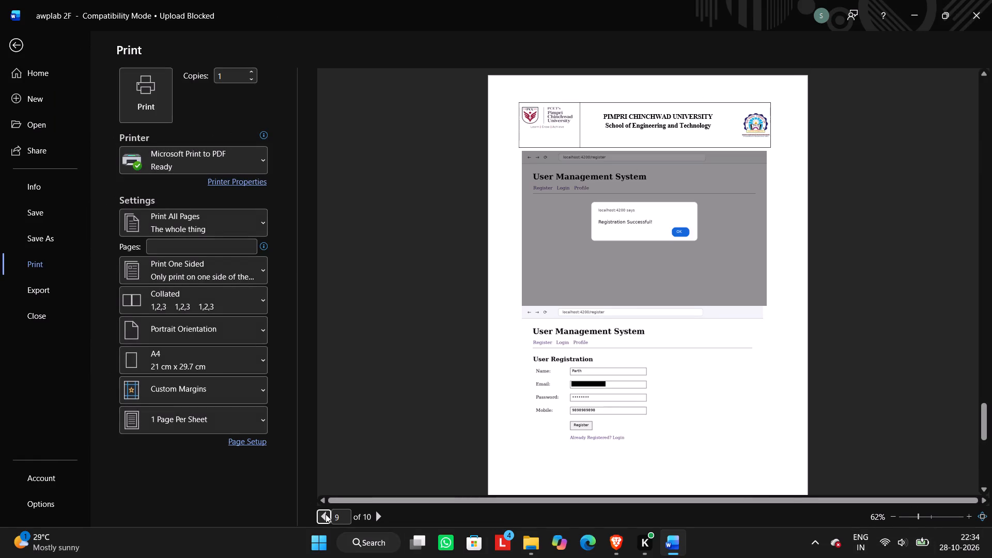
{"action": "left_click", "coordinate": [326, 514]}
{"action": "left_click", "coordinate": [326, 514]}
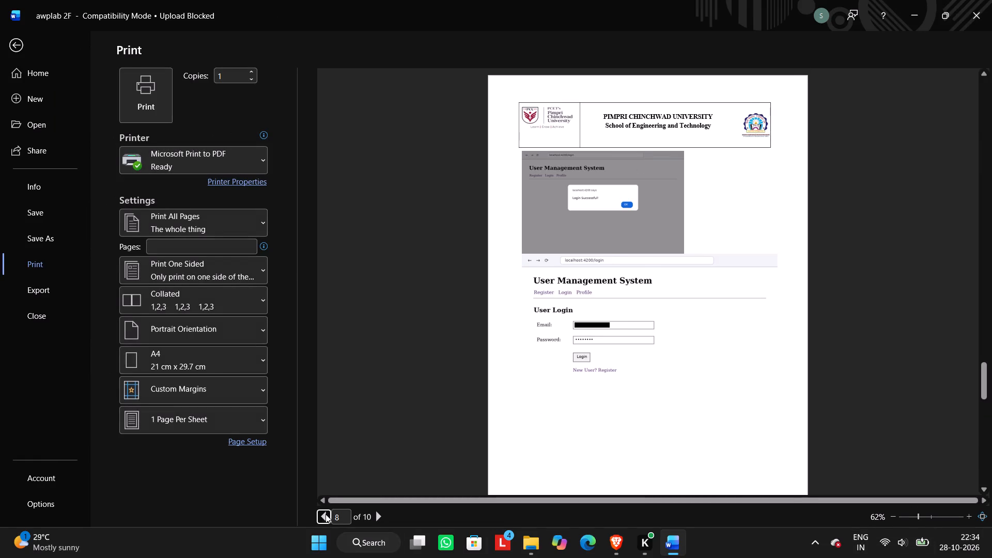
{"action": "left_click", "coordinate": [326, 514]}
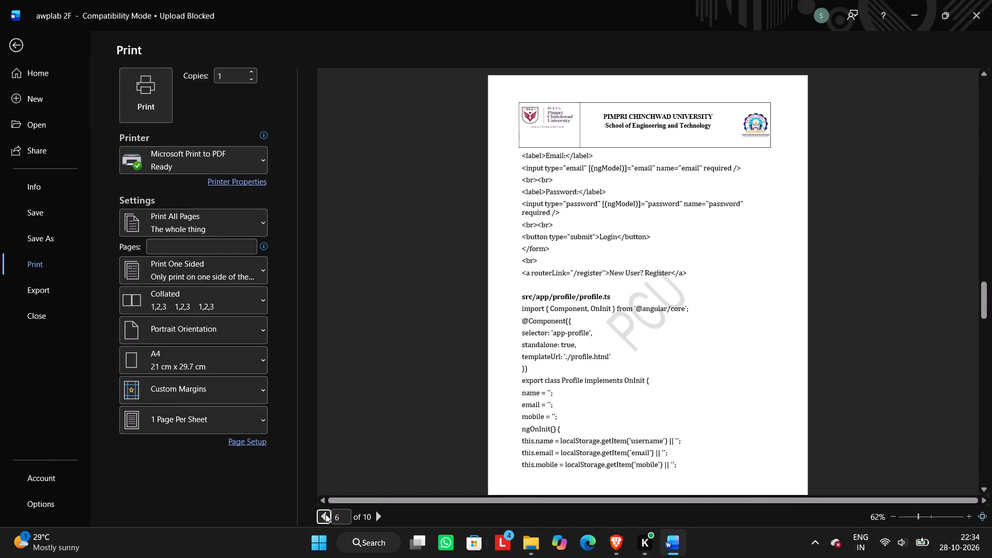
{"action": "left_click", "coordinate": [379, 519]}
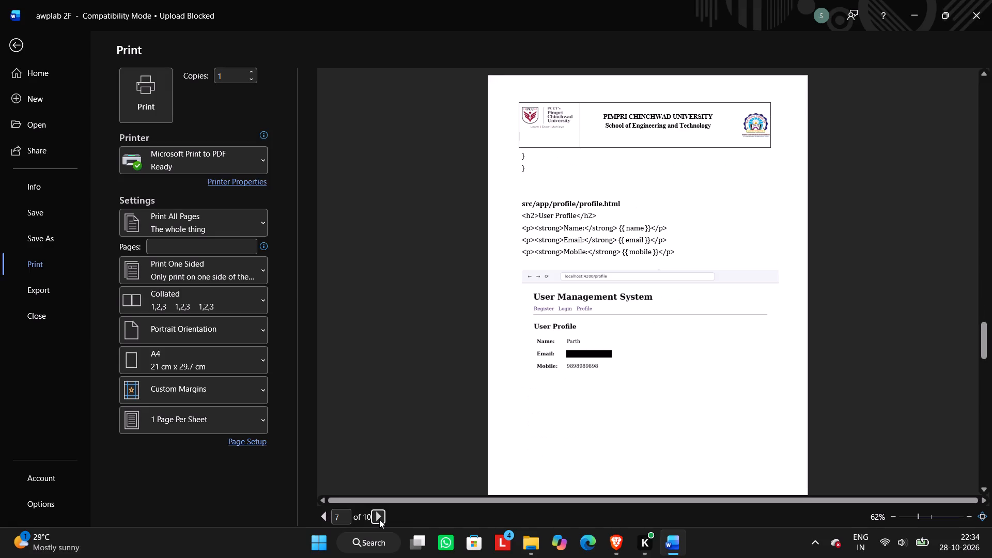
{"action": "left_click", "coordinate": [324, 519]}
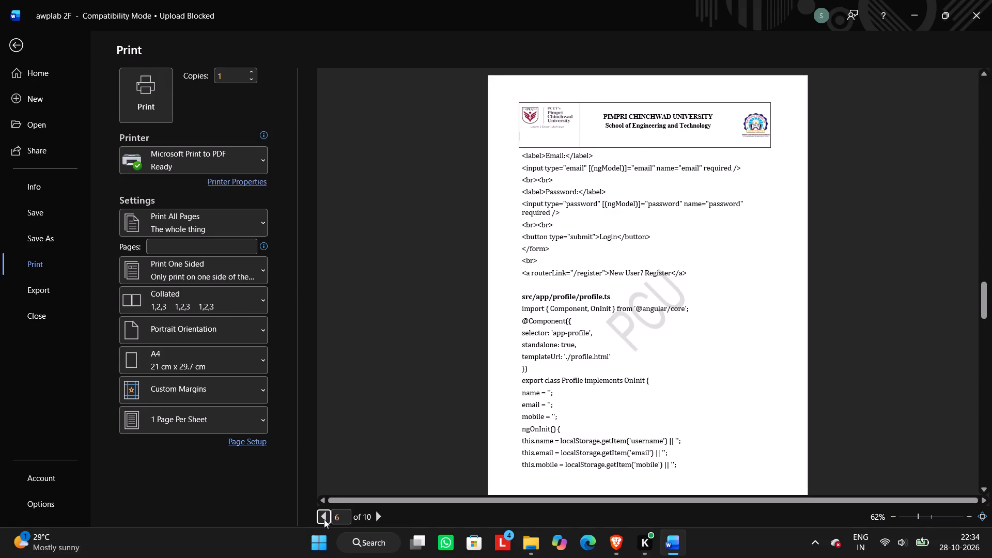
{"action": "left_click", "coordinate": [324, 519]}
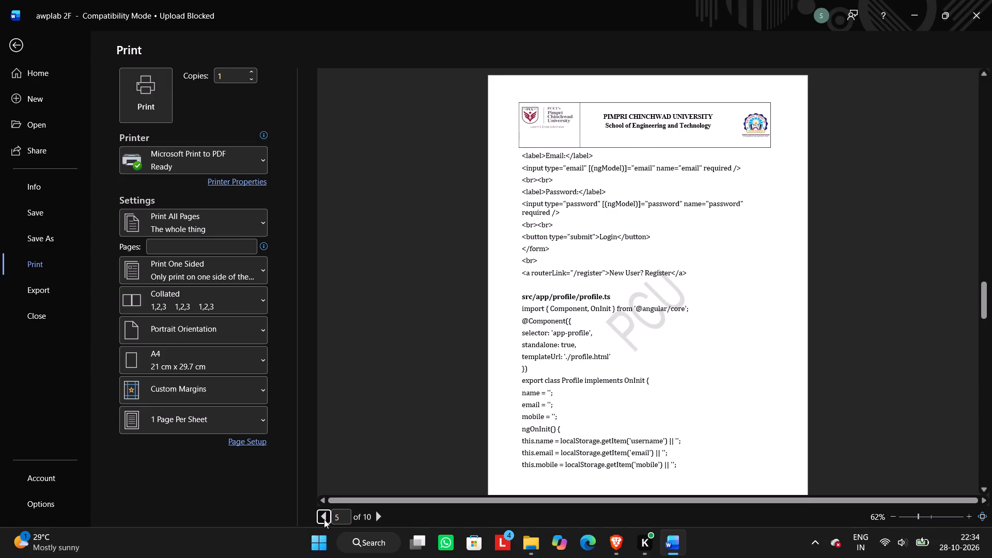
{"action": "left_click", "coordinate": [324, 519]}
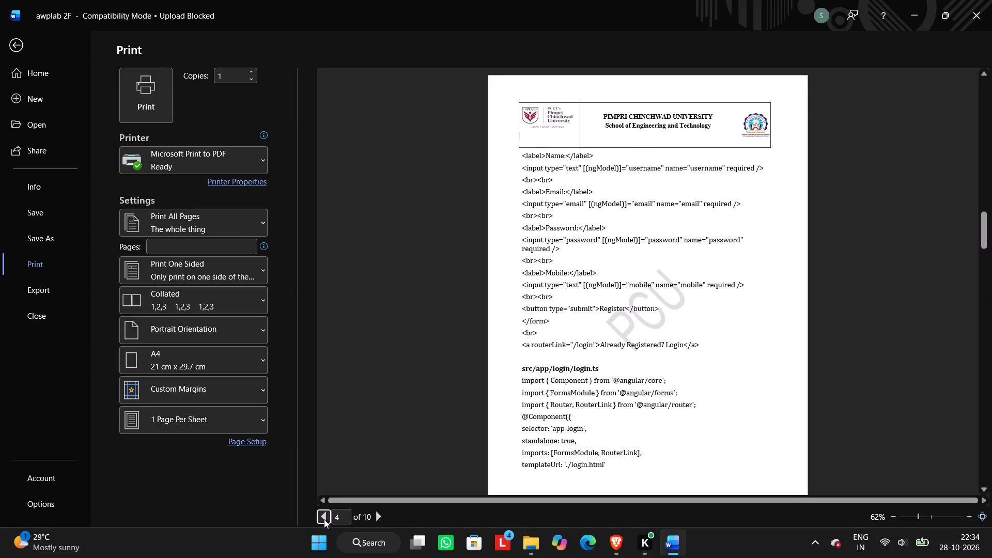
{"action": "left_click", "coordinate": [324, 519]}
{"action": "triple_click", "coordinate": [324, 519]}
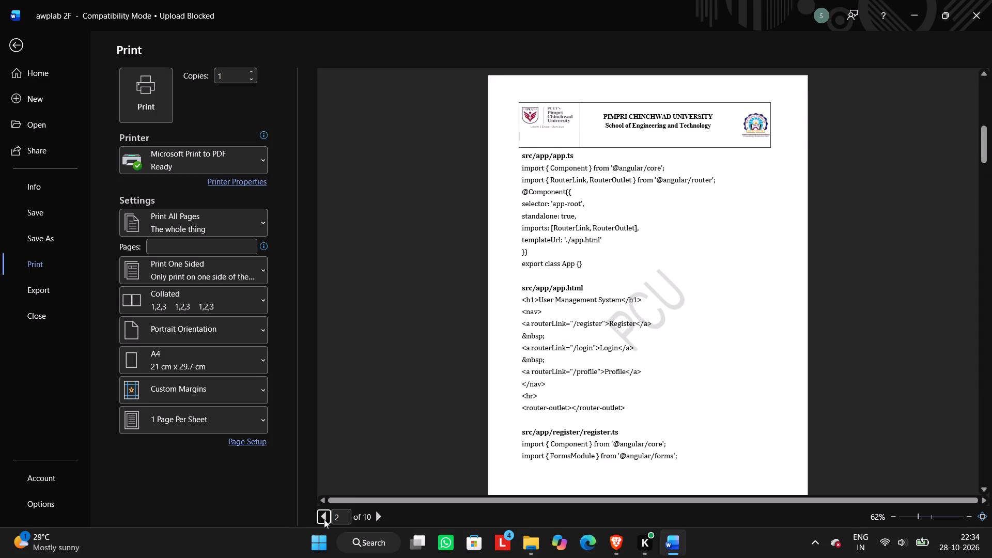
{"action": "left_click", "coordinate": [324, 519]}
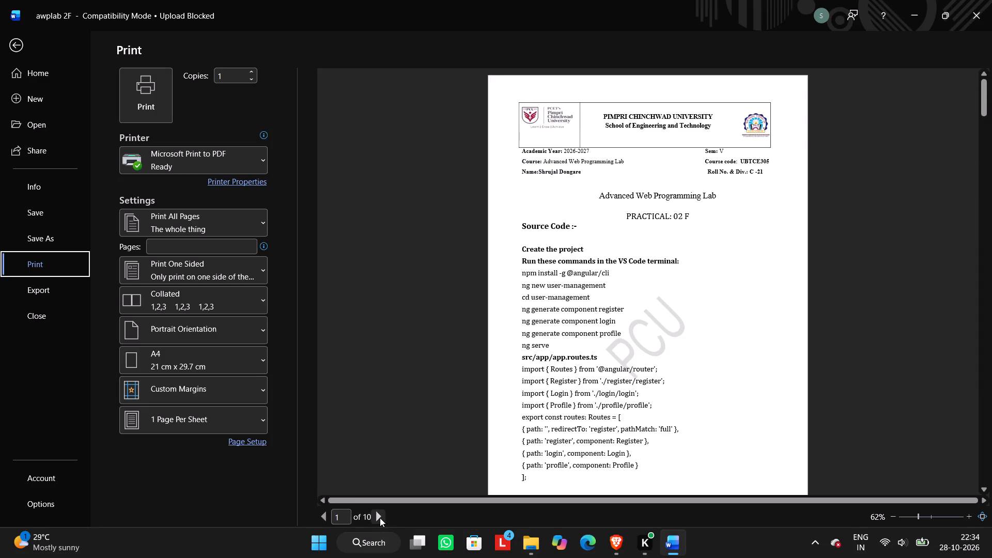
{"action": "left_click", "coordinate": [380, 518]}
{"action": "triple_click", "coordinate": [380, 518]}
{"action": "triple_click", "coordinate": [380, 518]}
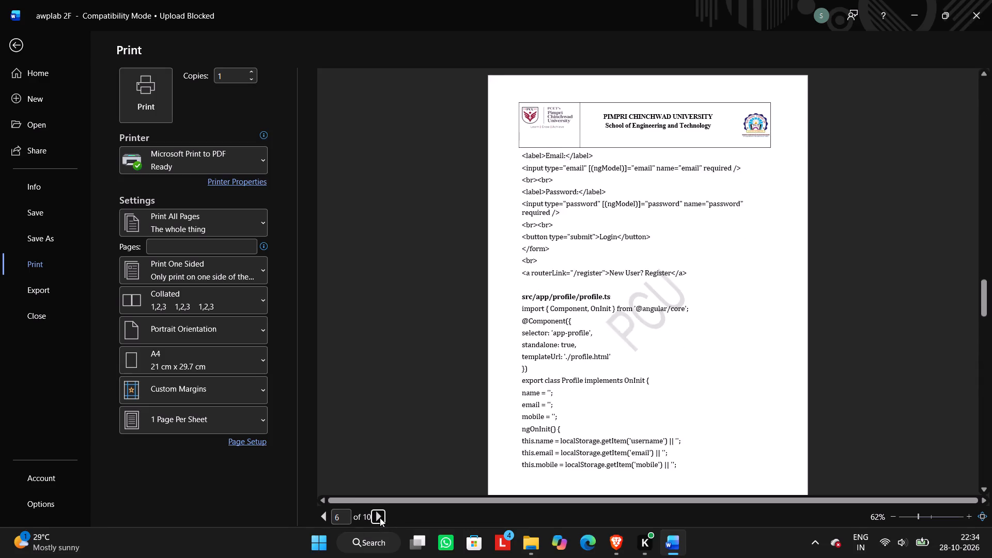
{"action": "left_click", "coordinate": [380, 518]}
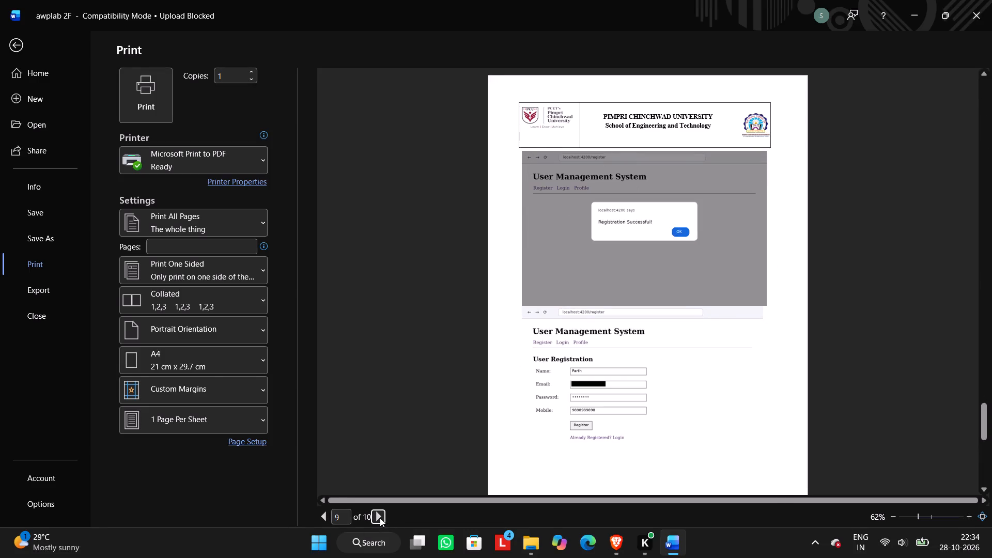
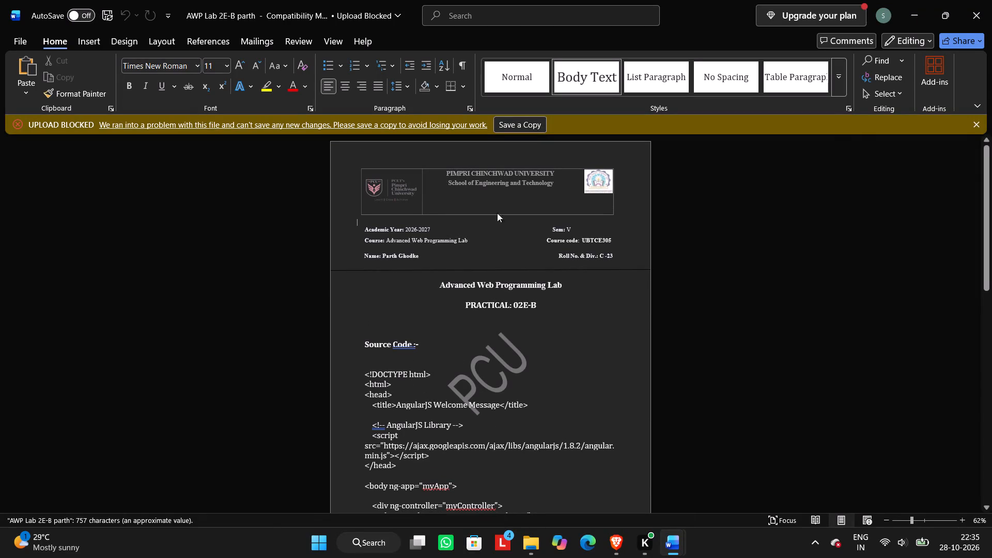
Replace the student's full name in the Name line on page 1 of AWP Lab 2E-B with the new student's name.
{"action": "left_click", "coordinate": [433, 256]}
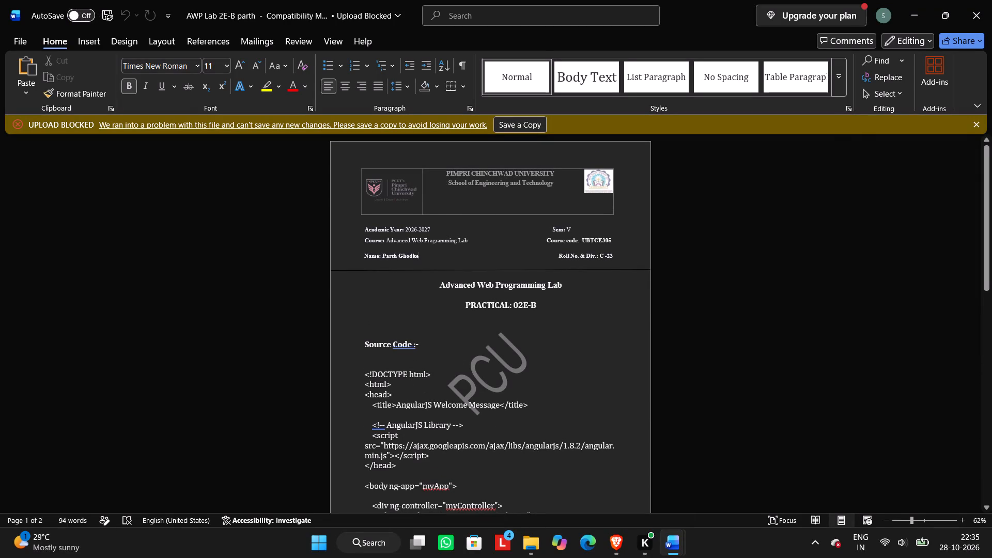
{"action": "key", "text": "BackSpace"}
{"action": "key", "text": "BackSpace"}
{"action": "key", "text": "BackSpace"}
{"action": "key", "text": "BackSpace"}
{"action": "key", "text": "BackSpace"}
{"action": "key", "text": "BackSpace"}
{"action": "key", "text": "BackSpace"}
{"action": "key", "text": "BackSpace"}
{"action": "key", "text": "BackSpace"}
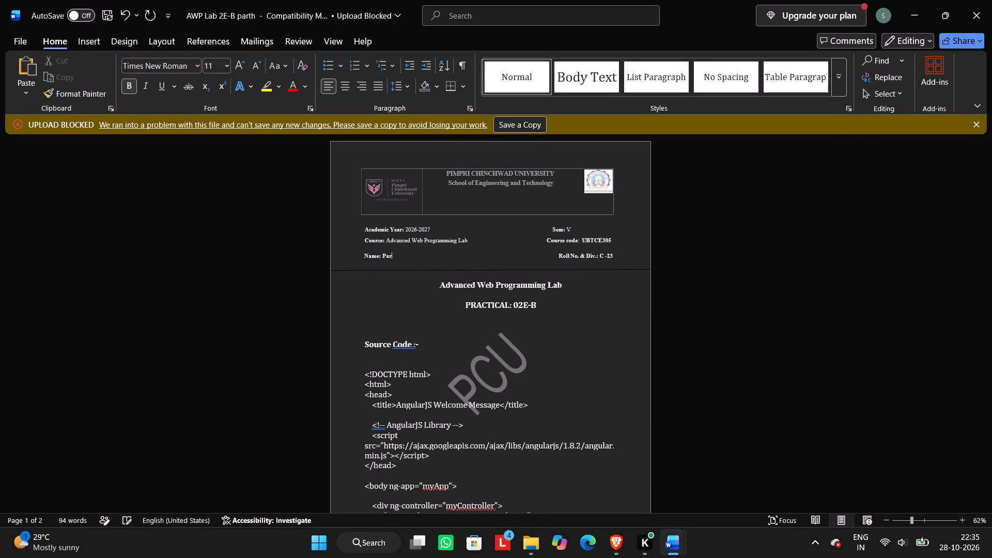
{"action": "key", "text": "BackSpace"}
{"action": "key", "text": "BackSpace"}
{"action": "key", "text": "BackSpace"}
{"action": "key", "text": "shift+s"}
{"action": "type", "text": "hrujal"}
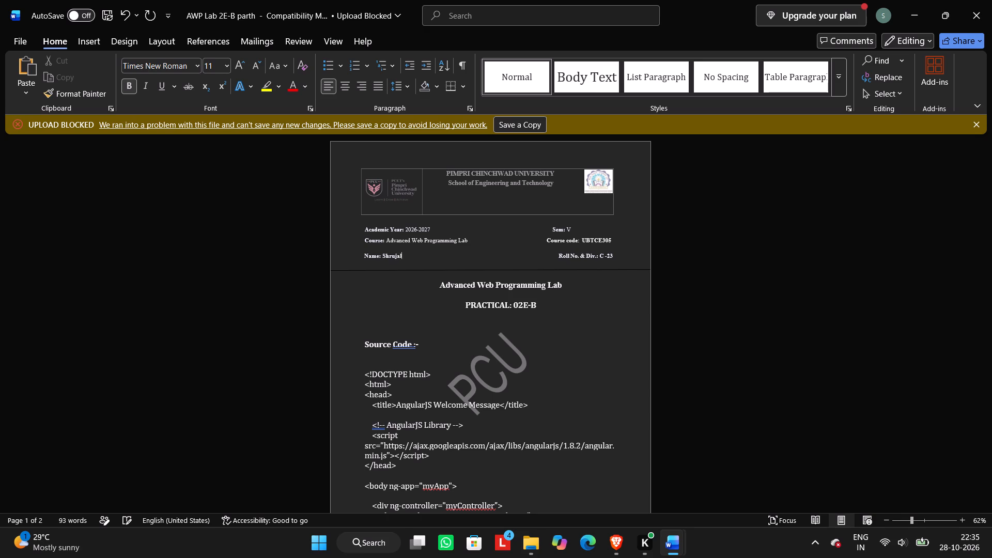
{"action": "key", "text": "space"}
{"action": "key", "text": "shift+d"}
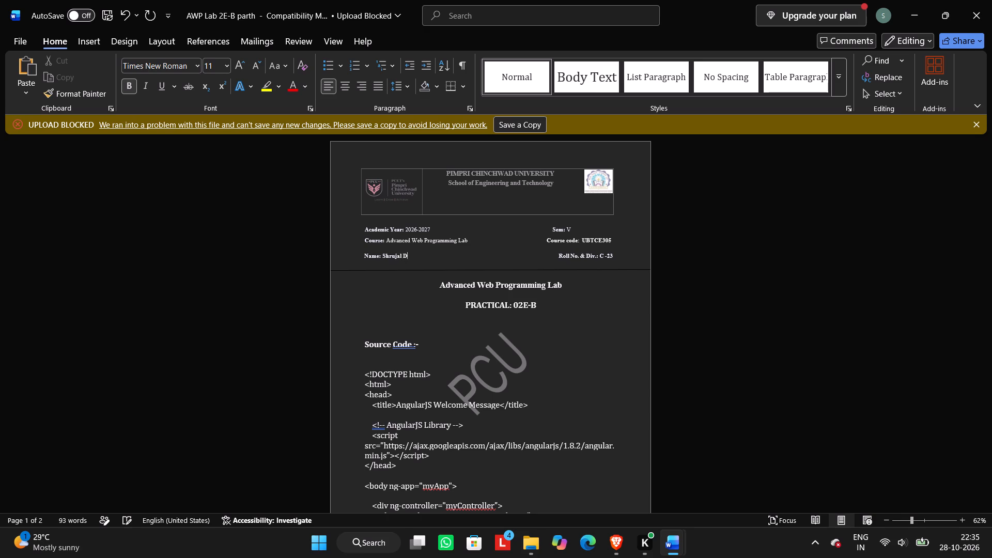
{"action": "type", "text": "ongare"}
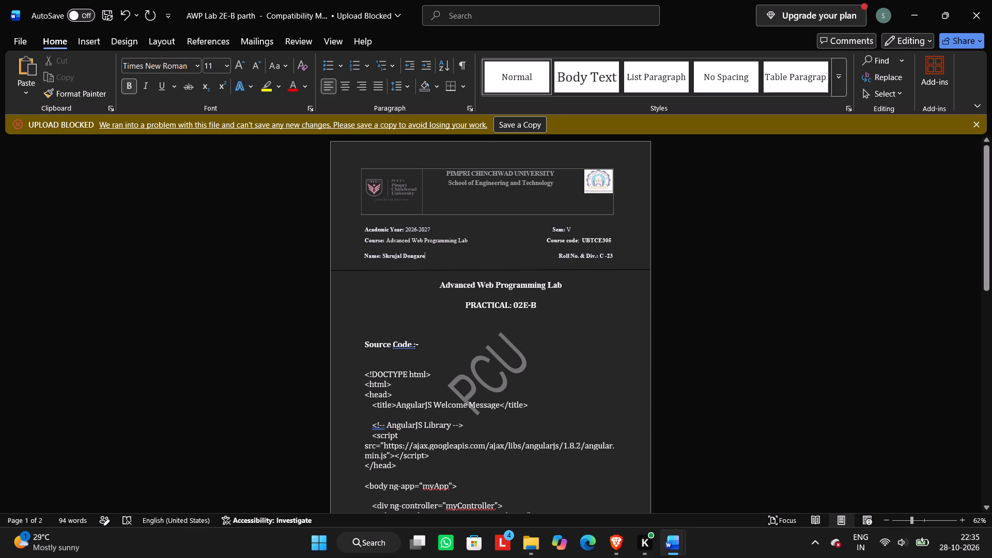
Change the last digit of the roll number in the Roll No. & Div. line on page 1 to 1.
{"action": "left_click", "coordinate": [614, 256]}
{"action": "key", "text": "BackSpace"}
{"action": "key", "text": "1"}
Check the remaining source code and the output screenshot at the end of AWP Lab 2E-B, and minimize the document window.
{"action": "left_click", "coordinate": [985, 503]}
{"action": "left_click", "coordinate": [985, 503]}
{"action": "triple_click", "coordinate": [985, 503]}
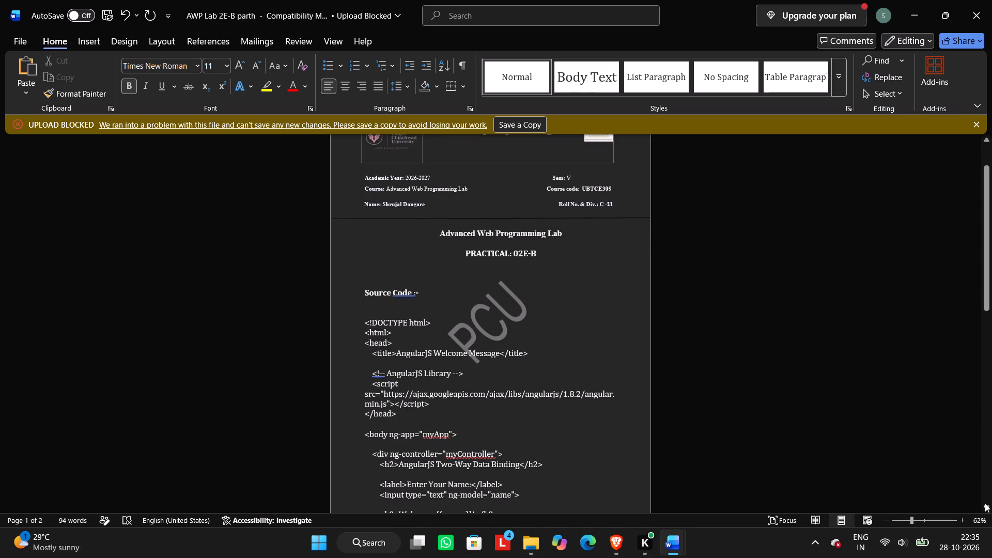
{"action": "left_click_drag", "start_coordinate": [985, 503], "coordinate": [979, 510]}
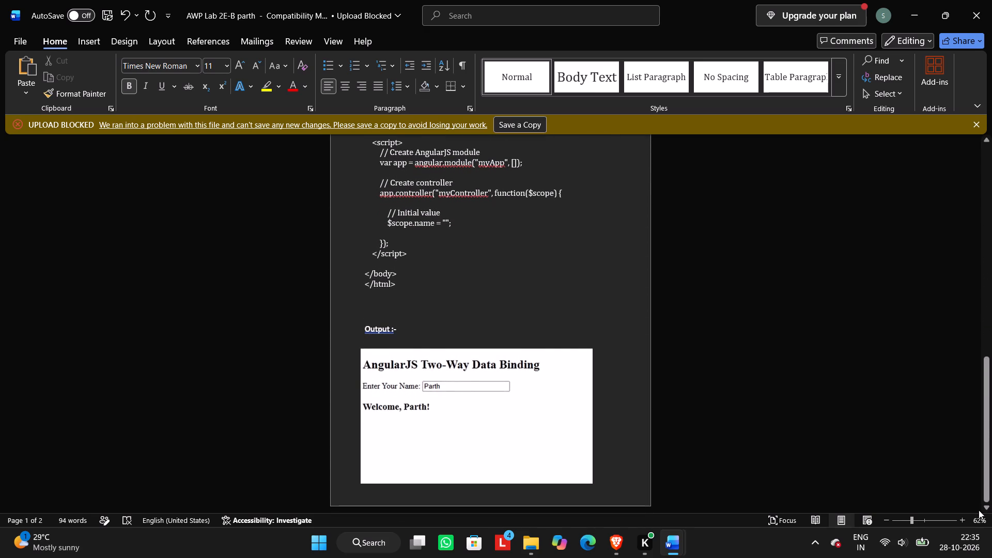
{"action": "left_click_drag", "start_coordinate": [979, 510], "coordinate": [980, 503]}
{"action": "left_click", "coordinate": [916, 5]}
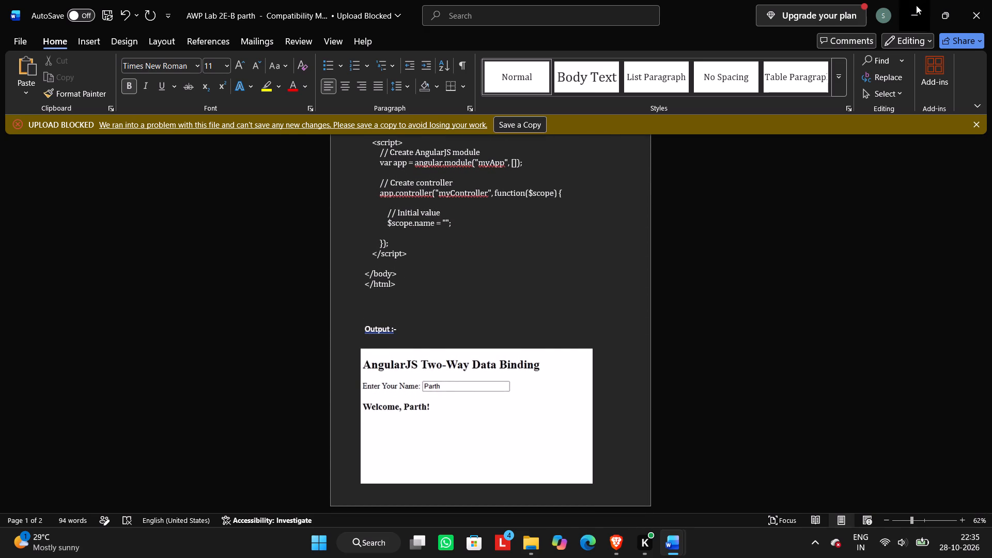
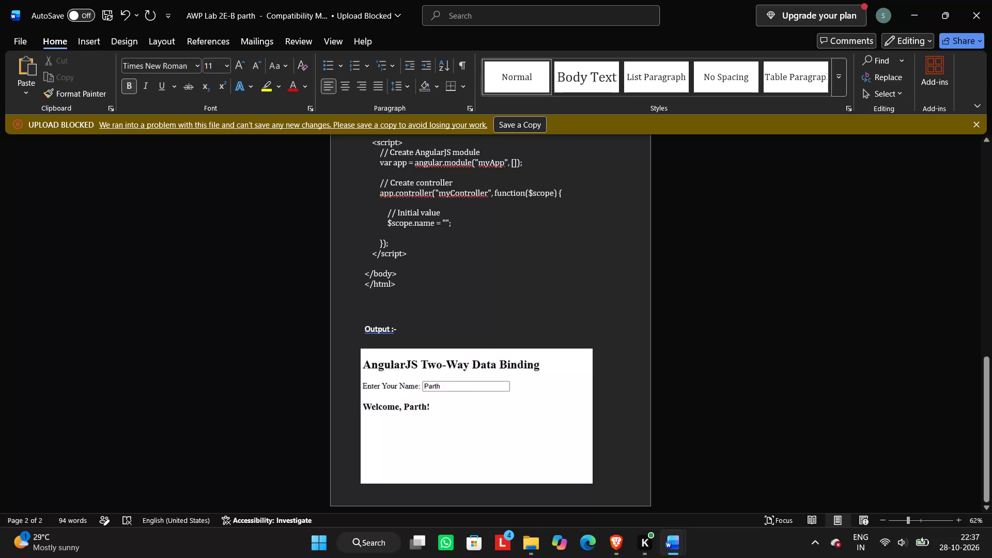
Open the print settings and preview for the AWP Lab 2E-B document.
{"action": "key", "text": "ctrl+p"}
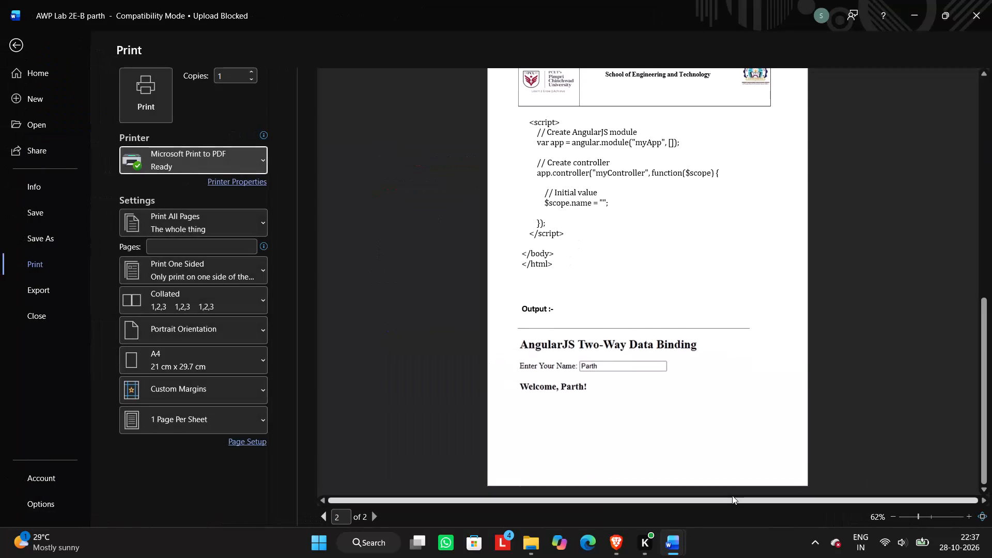
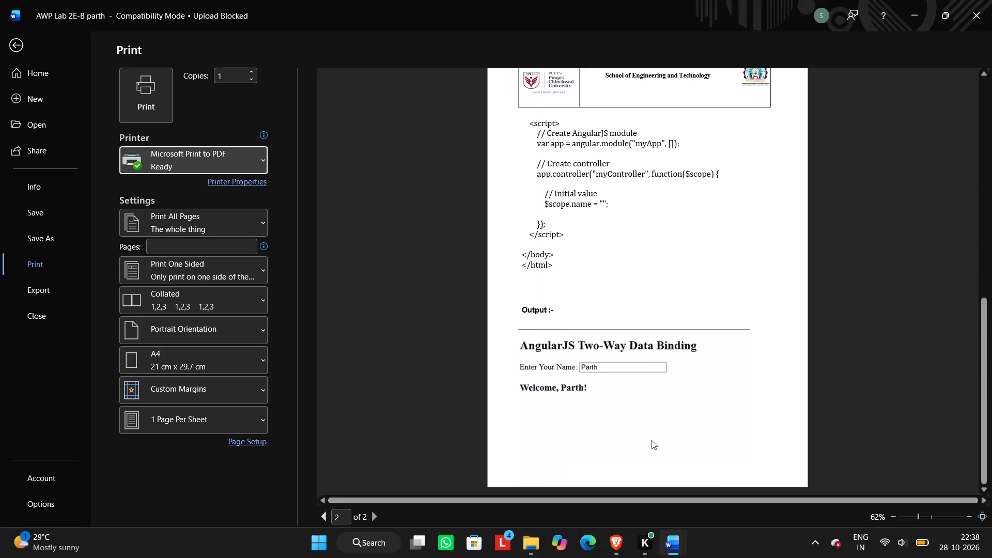
Print only page 1 of the AWP Lab 2E-B document on the Canon LBP2900, accepting the small margins.
{"action": "left_click", "coordinate": [212, 244]}
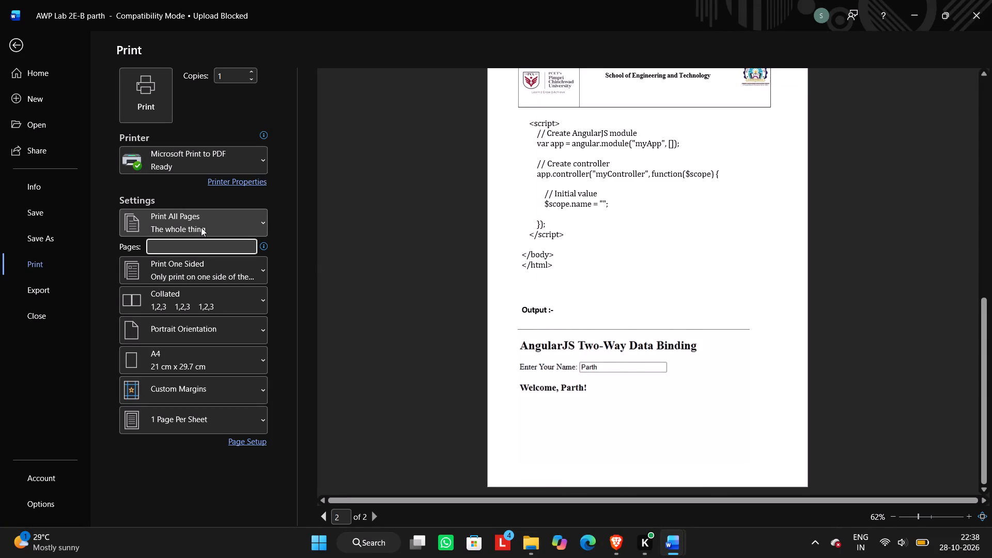
{"action": "key", "text": "1"}
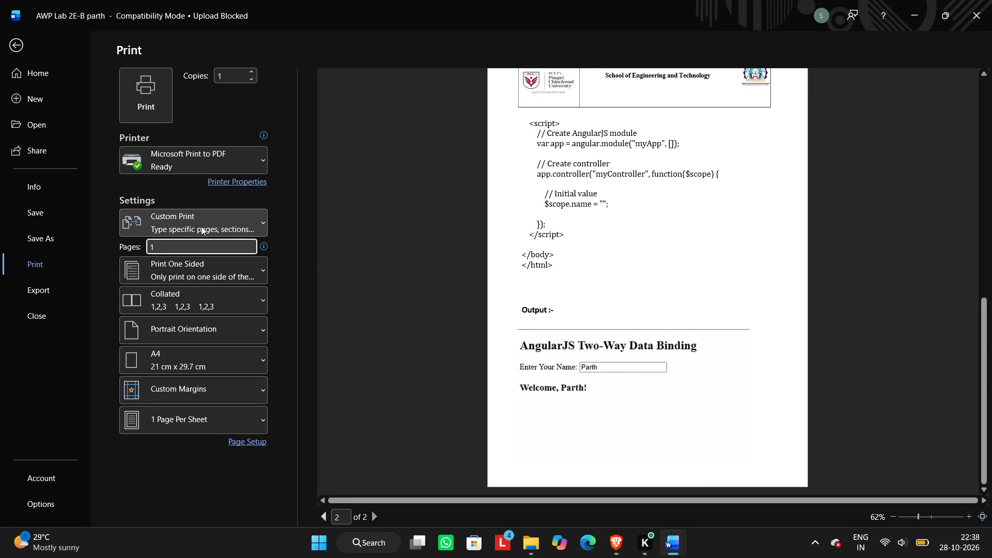
{"action": "left_click", "coordinate": [212, 150]}
{"action": "left_click", "coordinate": [192, 188]}
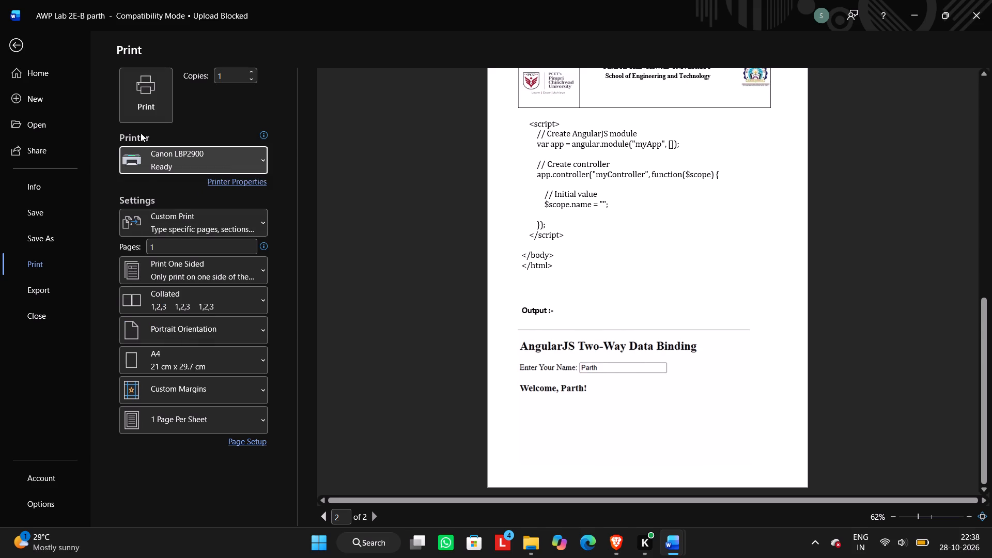
{"action": "left_click", "coordinate": [146, 103]}
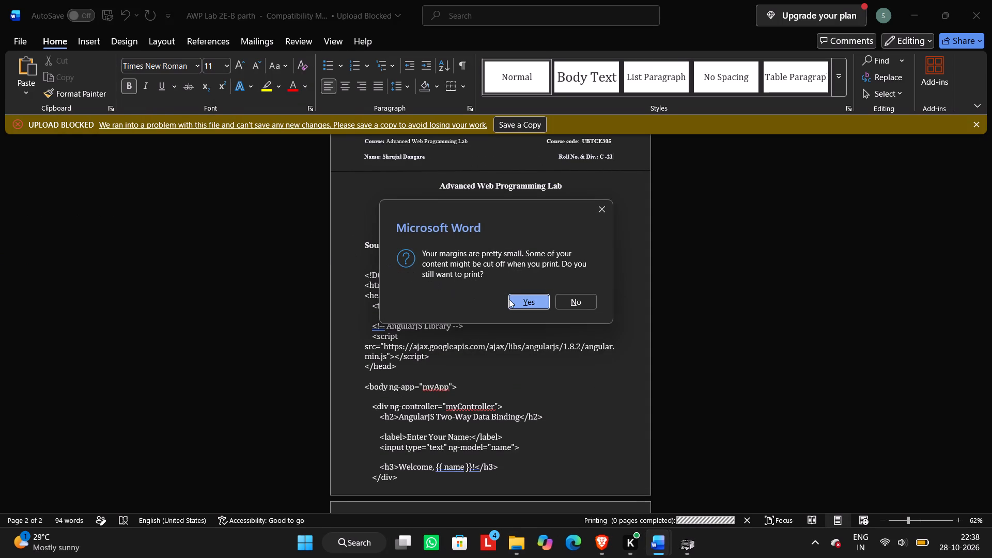
{"action": "left_click", "coordinate": [539, 298]}
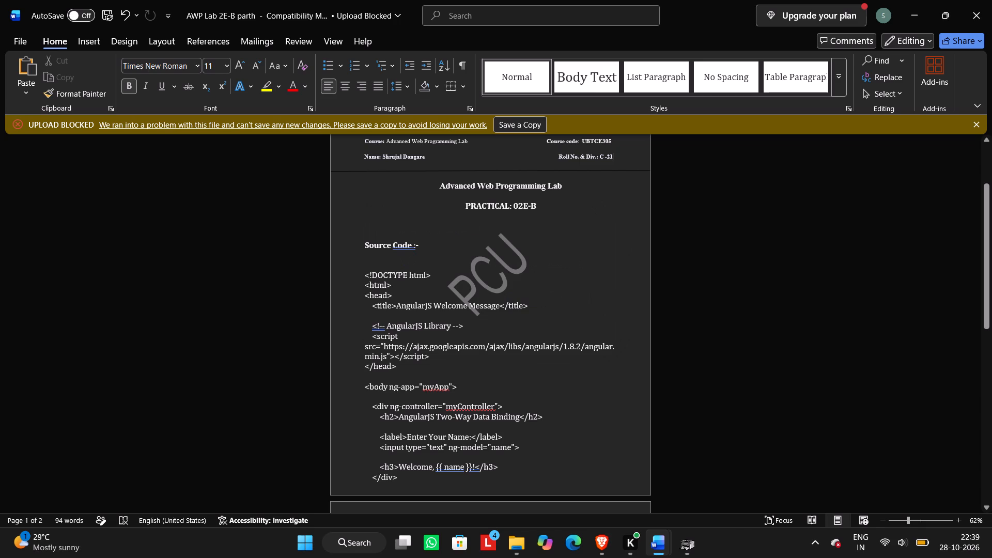
Print only page 2 of the AWP Lab 2E-B document on the Canon LBP2900, accepting the small margins.
{"action": "key", "text": "ctrl+p"}
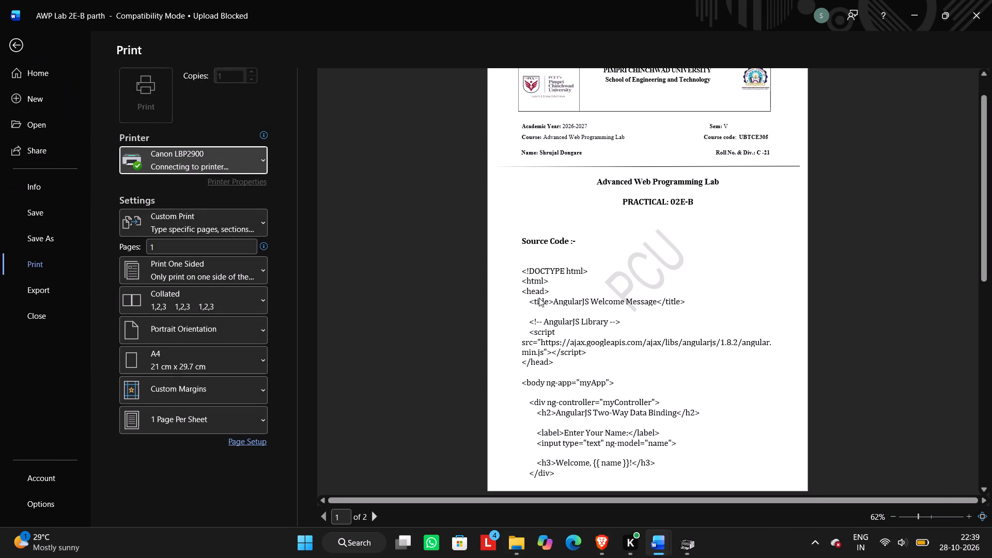
{"action": "left_click", "coordinate": [226, 248]}
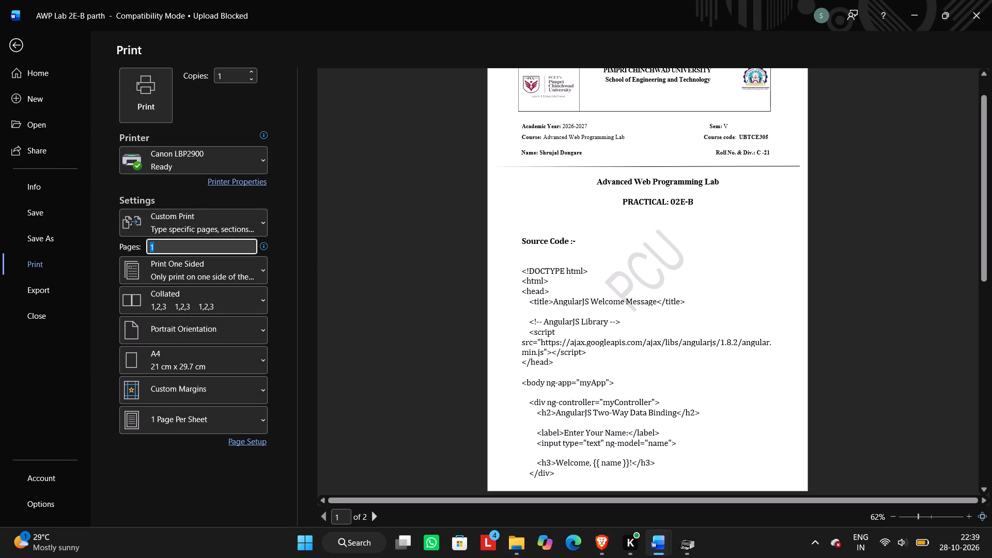
{"action": "key", "text": "2"}
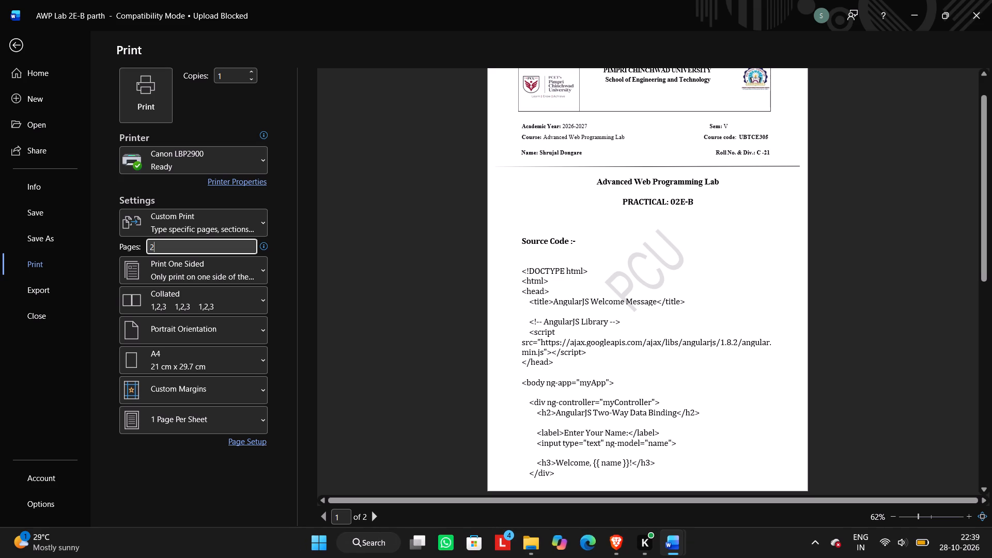
{"action": "key", "text": "ctrl+p"}
{"action": "left_click", "coordinate": [153, 100]}
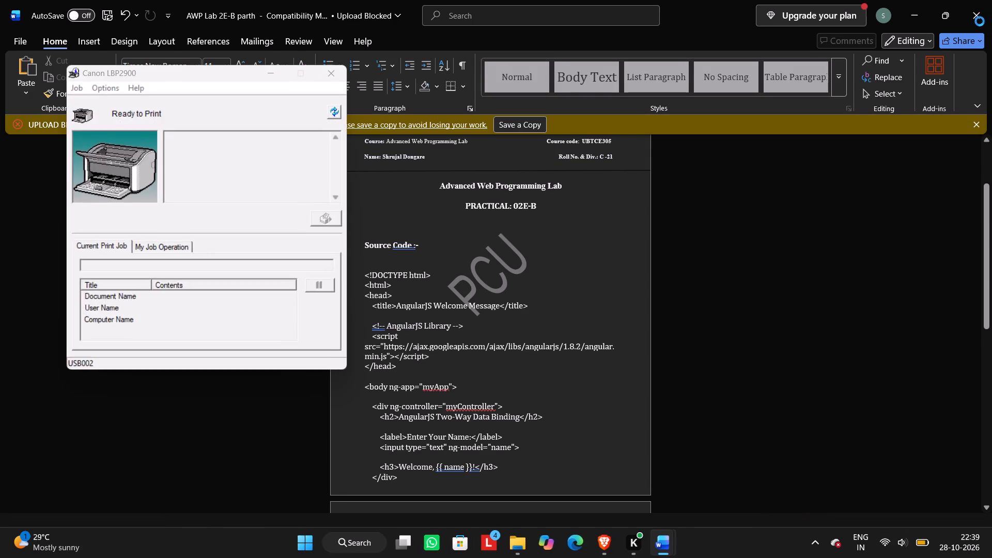
{"action": "left_click", "coordinate": [526, 304]}
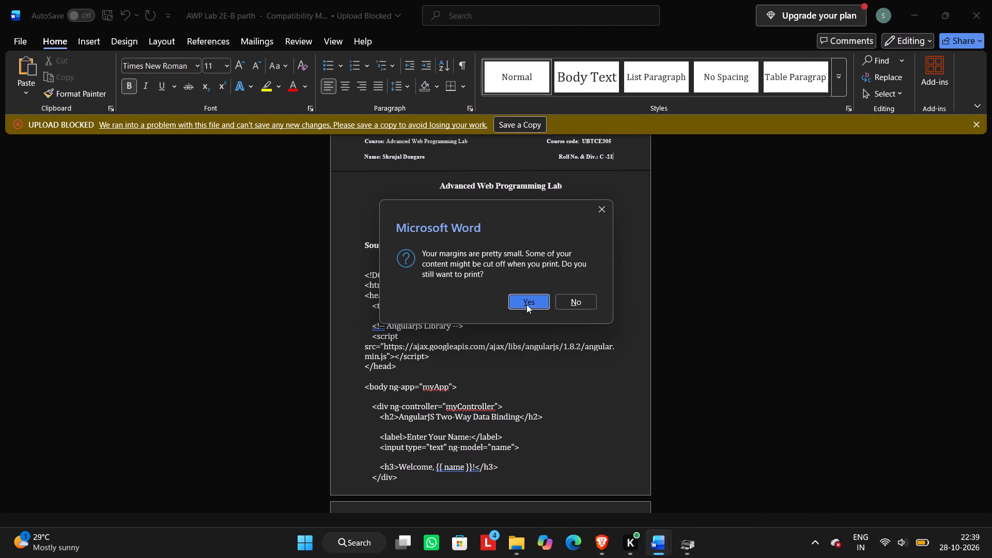
Close the AWP Lab 2E-B document without saving its changes.
{"action": "left_click", "coordinate": [979, 19]}
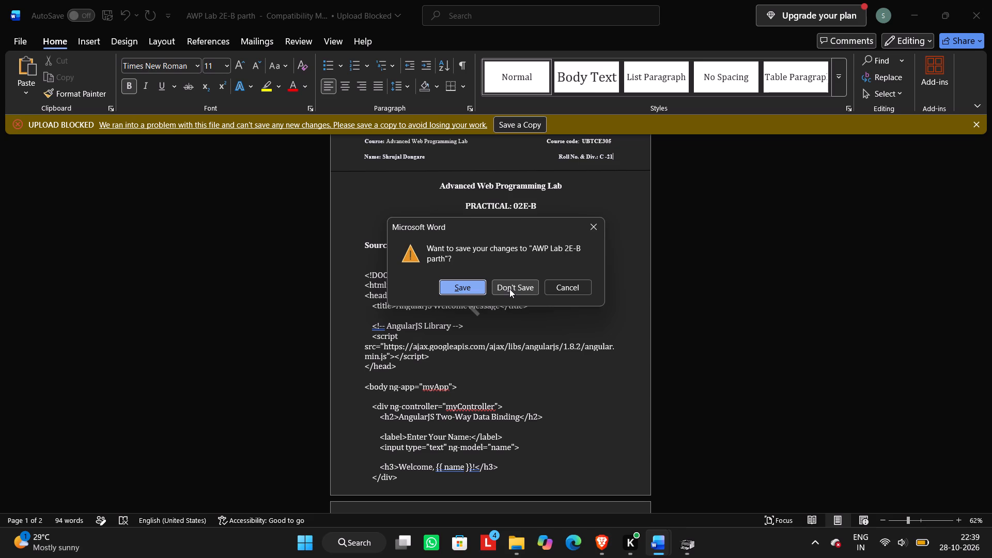
{"action": "left_click", "coordinate": [509, 295]}
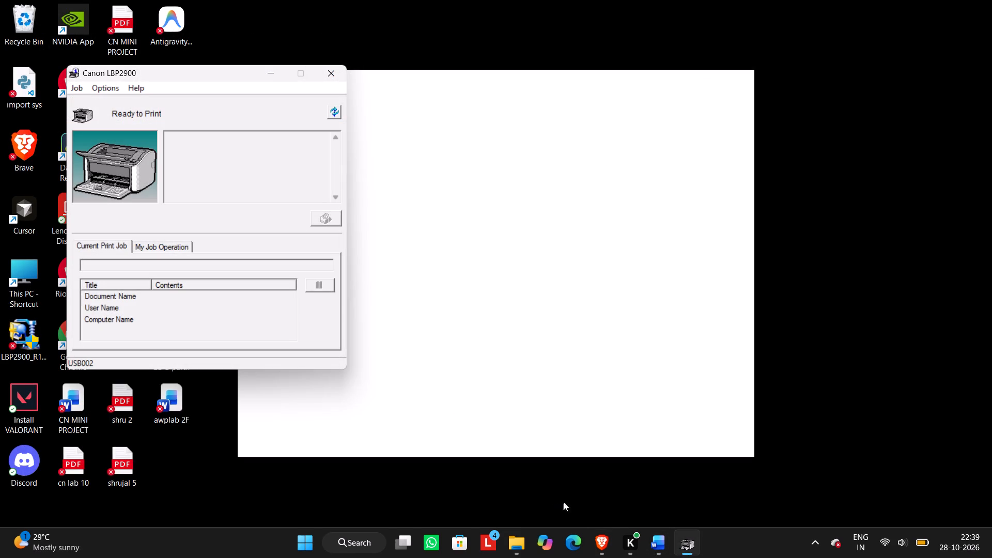
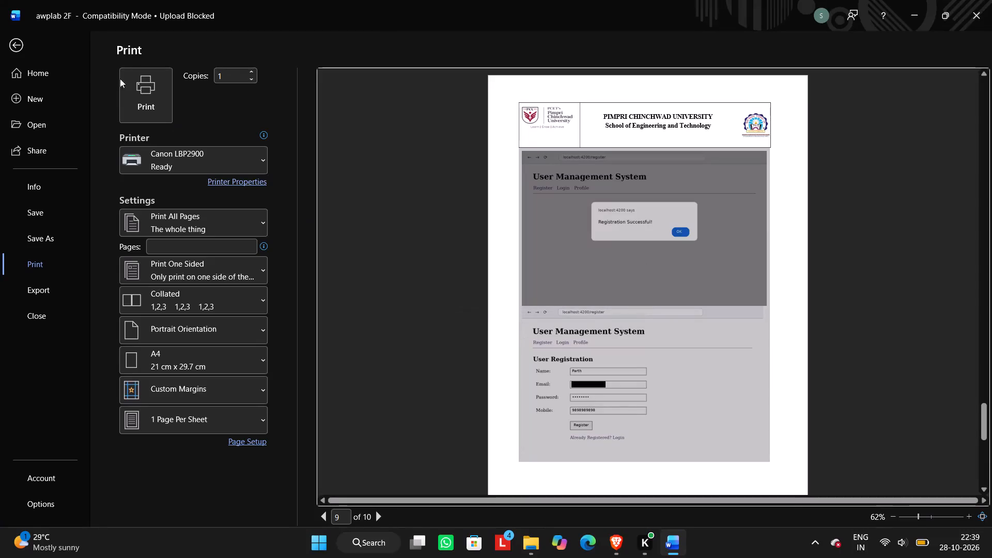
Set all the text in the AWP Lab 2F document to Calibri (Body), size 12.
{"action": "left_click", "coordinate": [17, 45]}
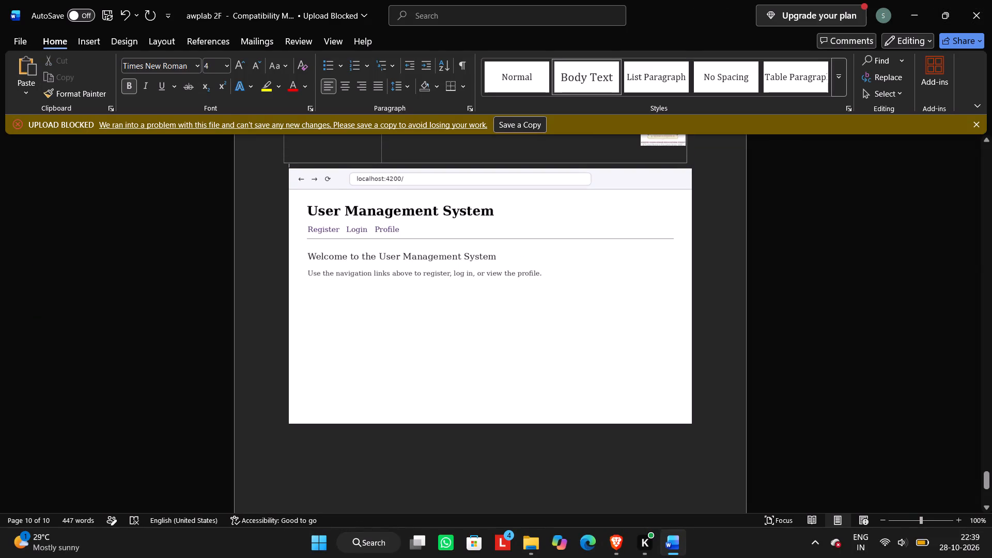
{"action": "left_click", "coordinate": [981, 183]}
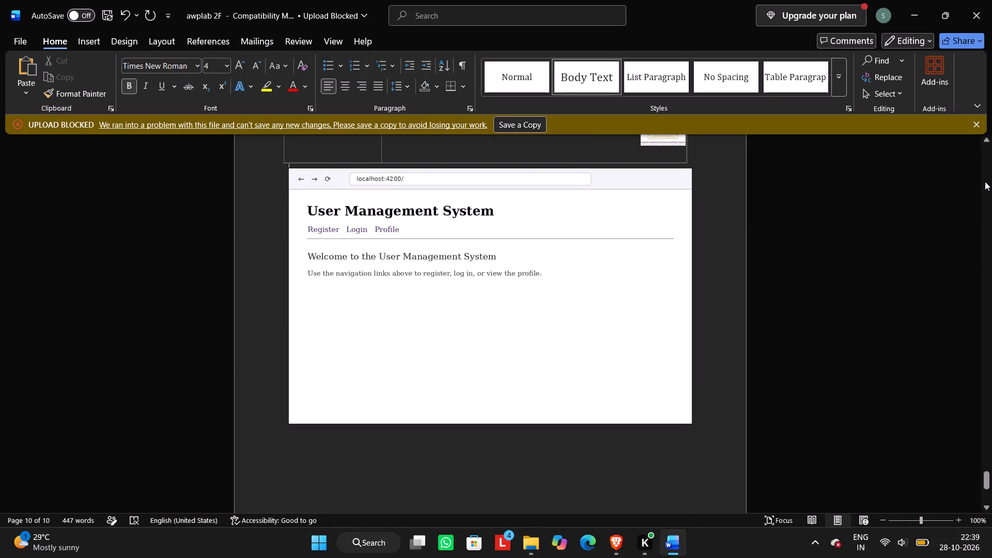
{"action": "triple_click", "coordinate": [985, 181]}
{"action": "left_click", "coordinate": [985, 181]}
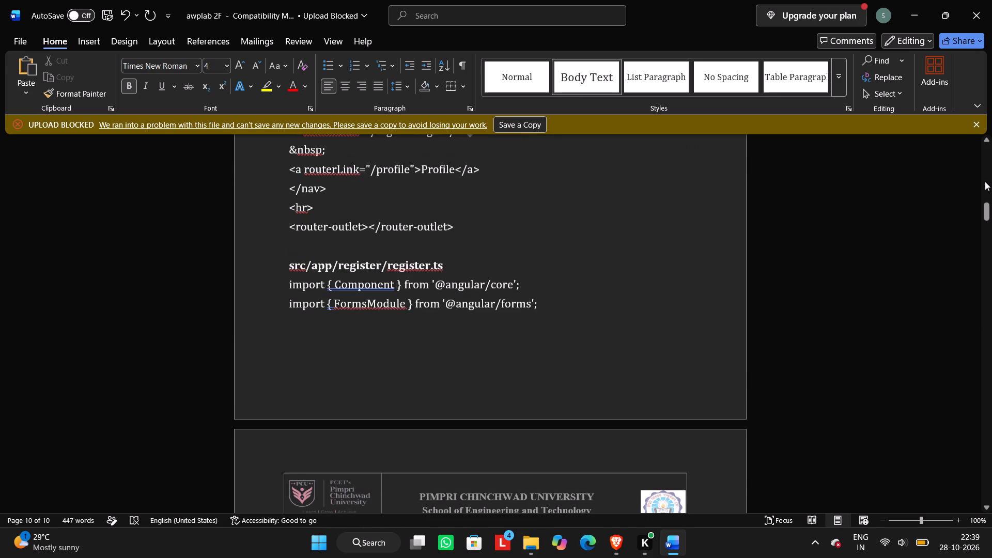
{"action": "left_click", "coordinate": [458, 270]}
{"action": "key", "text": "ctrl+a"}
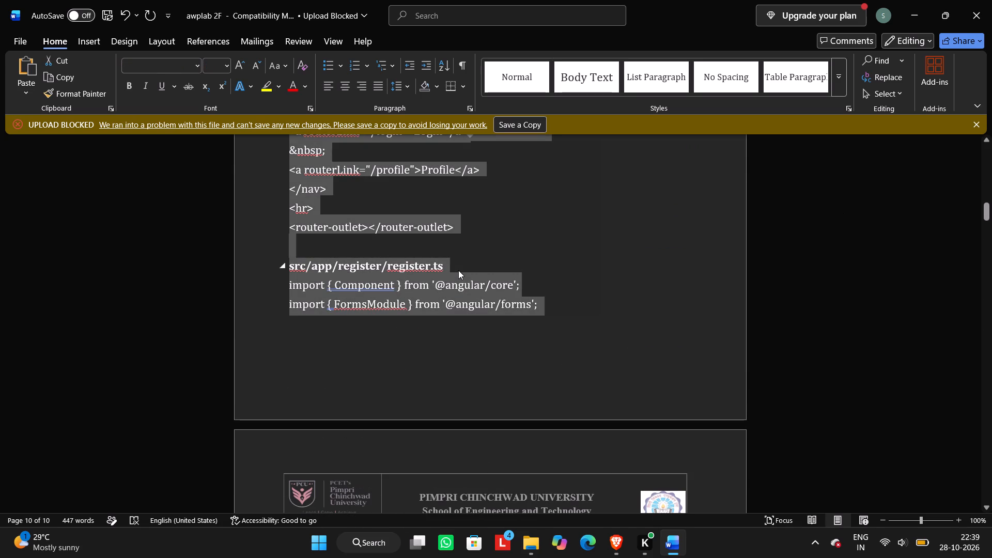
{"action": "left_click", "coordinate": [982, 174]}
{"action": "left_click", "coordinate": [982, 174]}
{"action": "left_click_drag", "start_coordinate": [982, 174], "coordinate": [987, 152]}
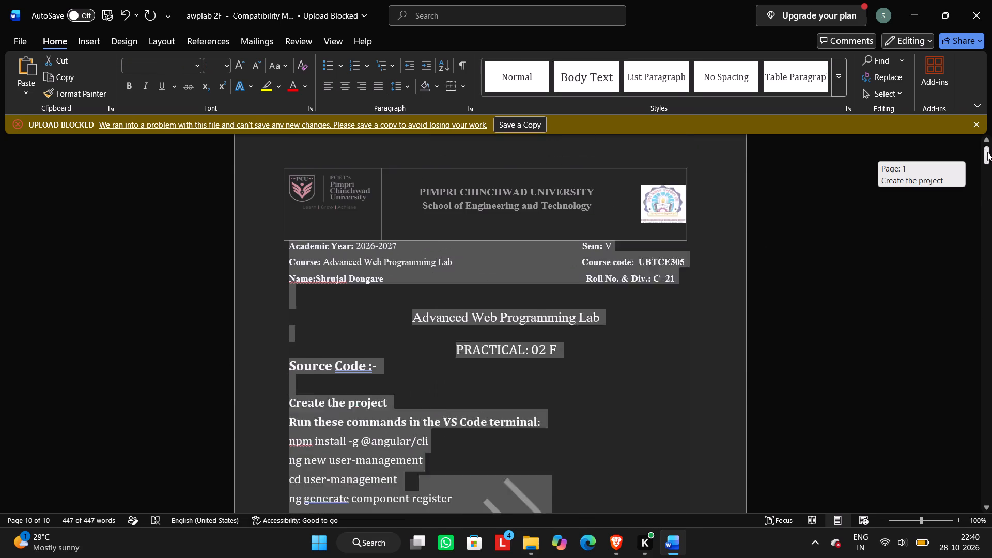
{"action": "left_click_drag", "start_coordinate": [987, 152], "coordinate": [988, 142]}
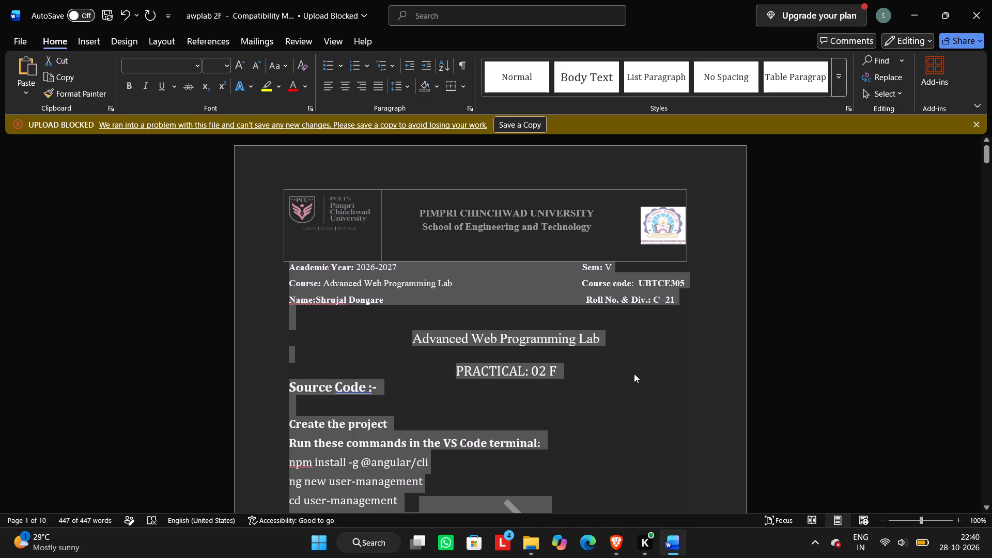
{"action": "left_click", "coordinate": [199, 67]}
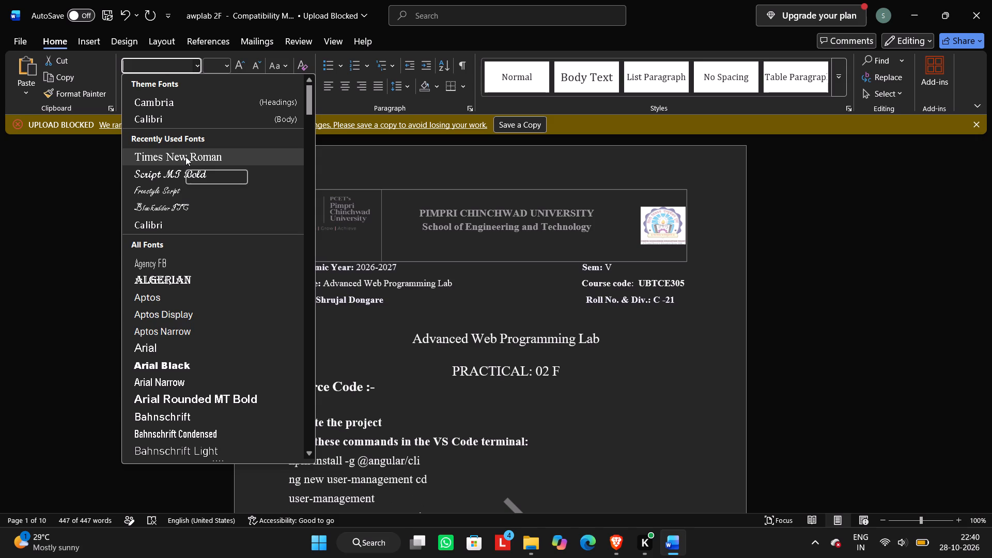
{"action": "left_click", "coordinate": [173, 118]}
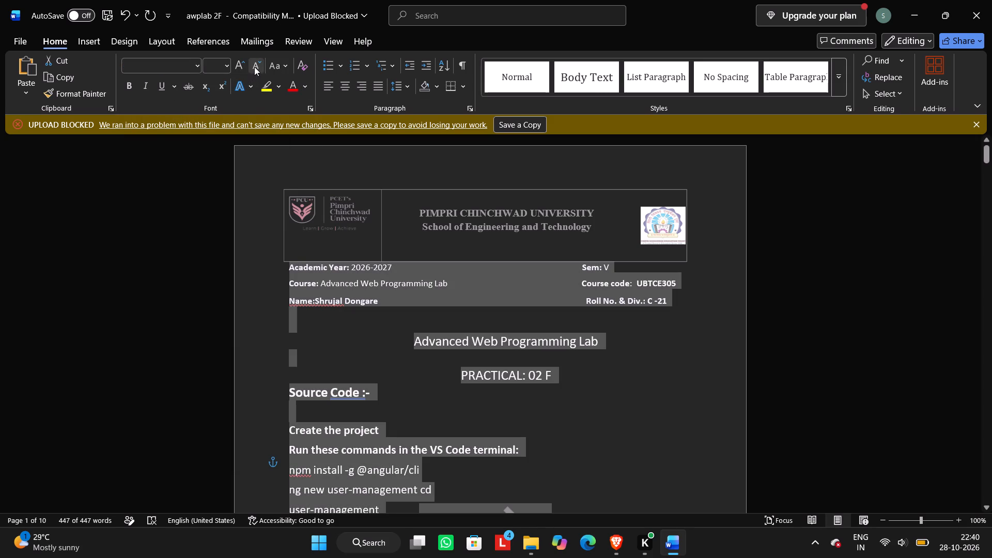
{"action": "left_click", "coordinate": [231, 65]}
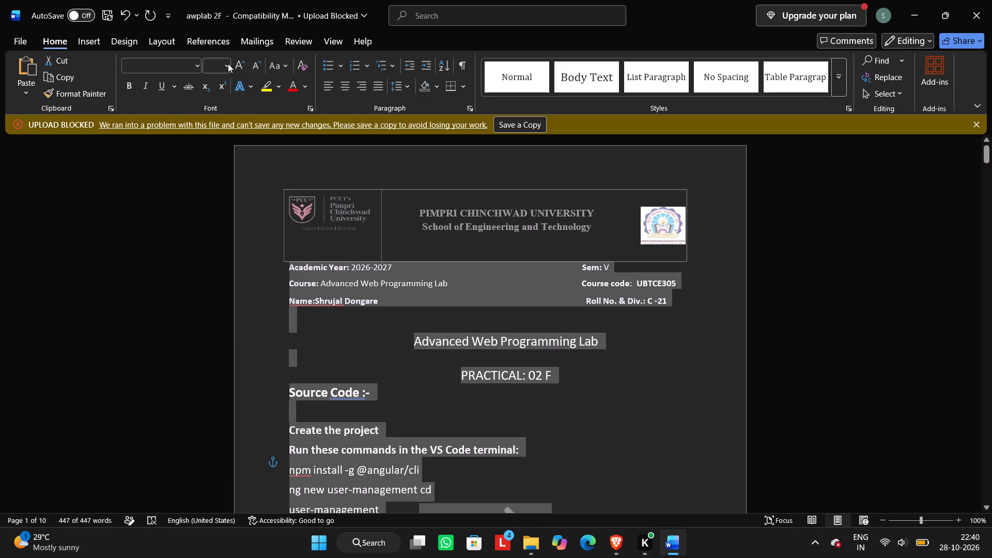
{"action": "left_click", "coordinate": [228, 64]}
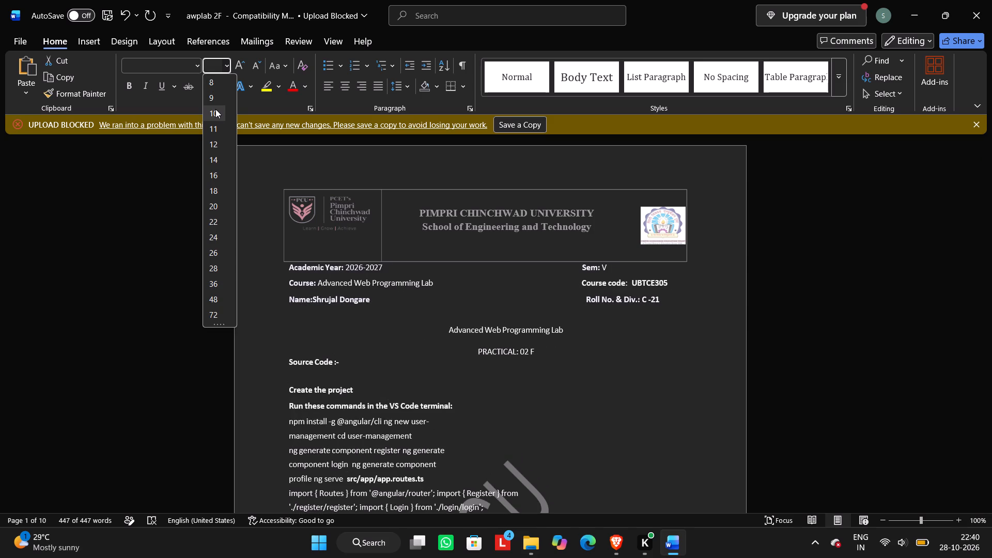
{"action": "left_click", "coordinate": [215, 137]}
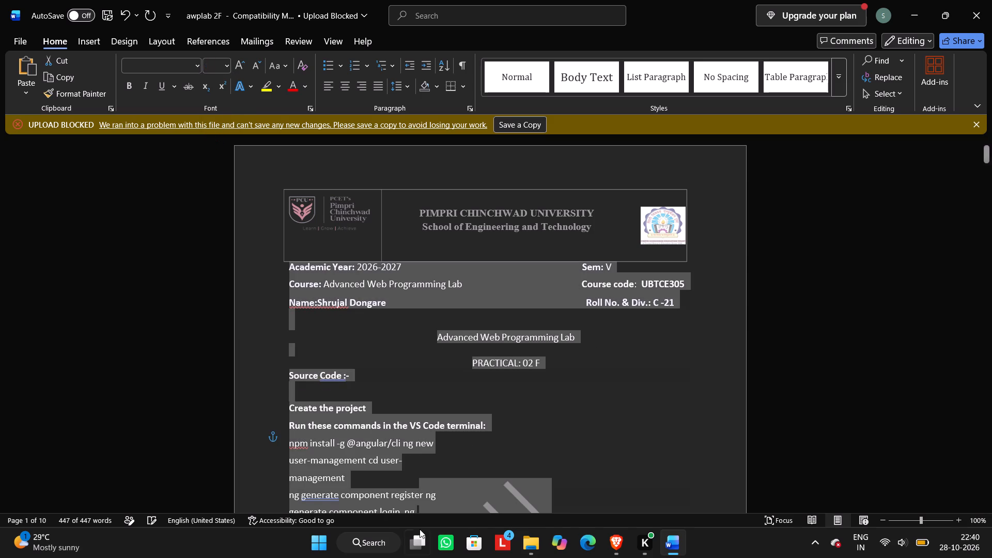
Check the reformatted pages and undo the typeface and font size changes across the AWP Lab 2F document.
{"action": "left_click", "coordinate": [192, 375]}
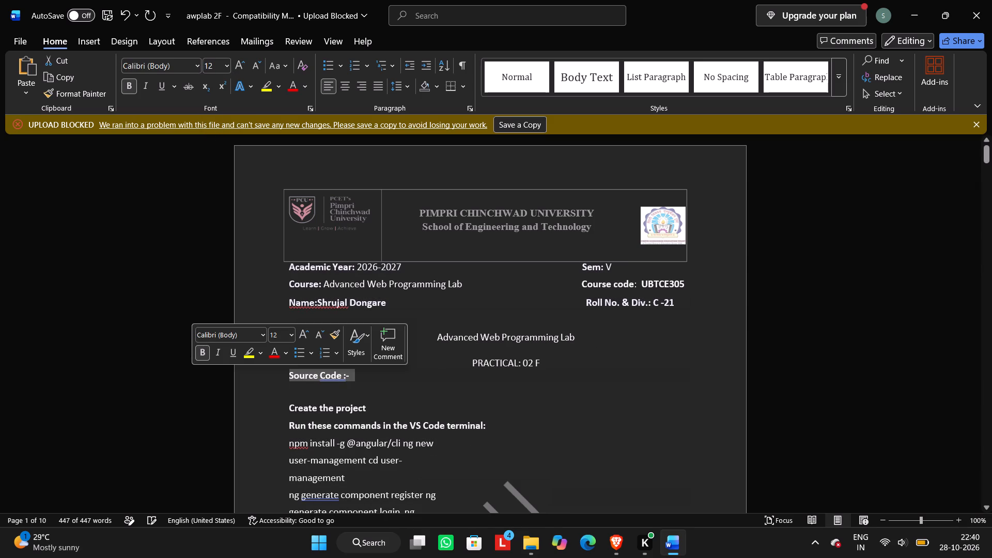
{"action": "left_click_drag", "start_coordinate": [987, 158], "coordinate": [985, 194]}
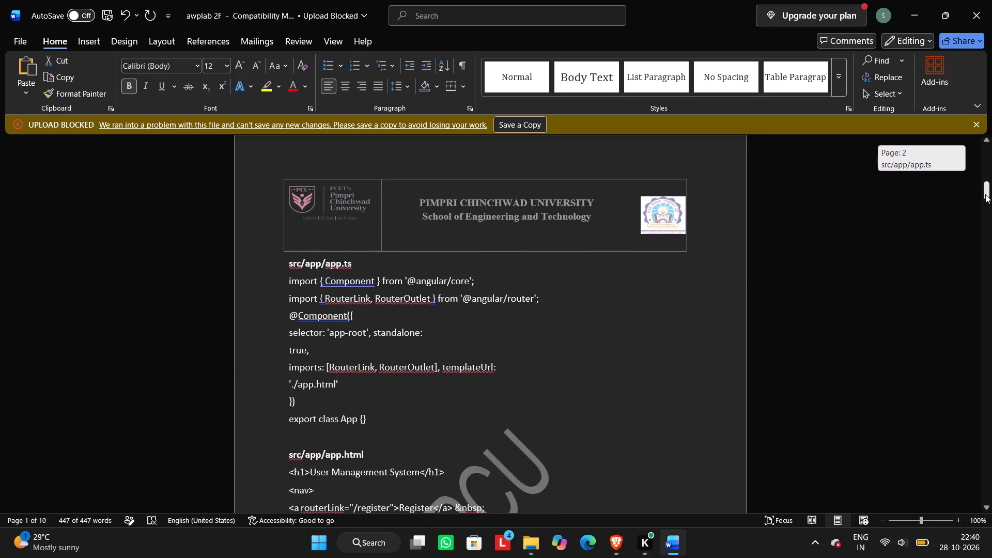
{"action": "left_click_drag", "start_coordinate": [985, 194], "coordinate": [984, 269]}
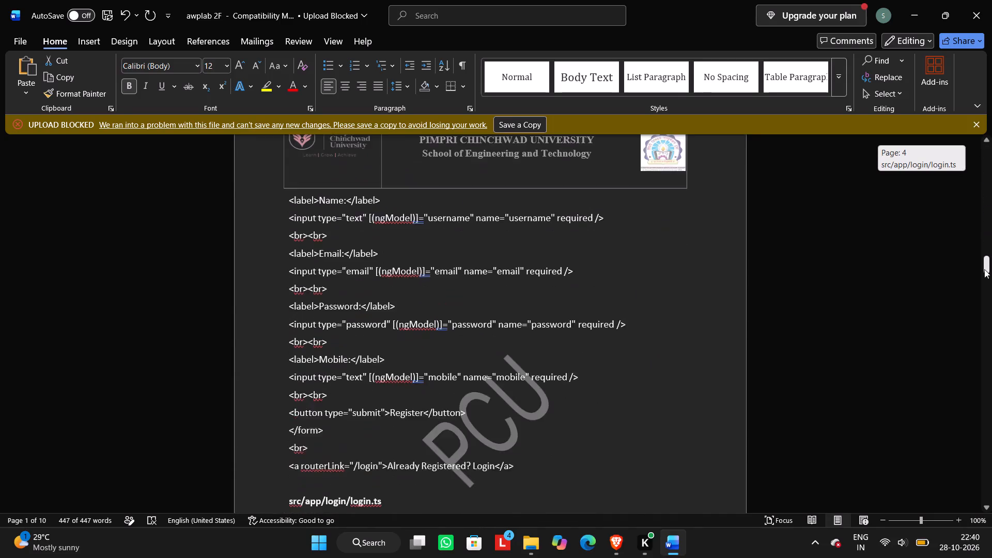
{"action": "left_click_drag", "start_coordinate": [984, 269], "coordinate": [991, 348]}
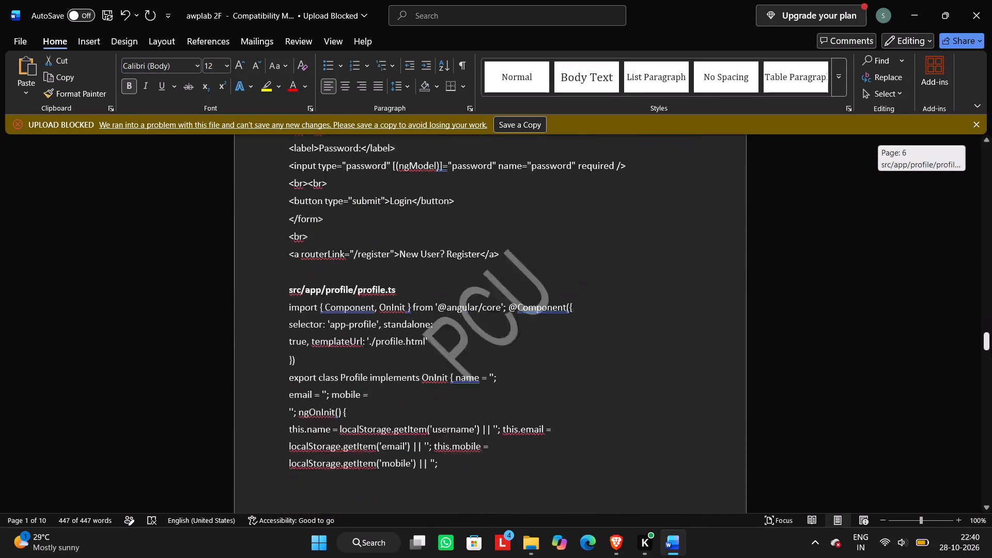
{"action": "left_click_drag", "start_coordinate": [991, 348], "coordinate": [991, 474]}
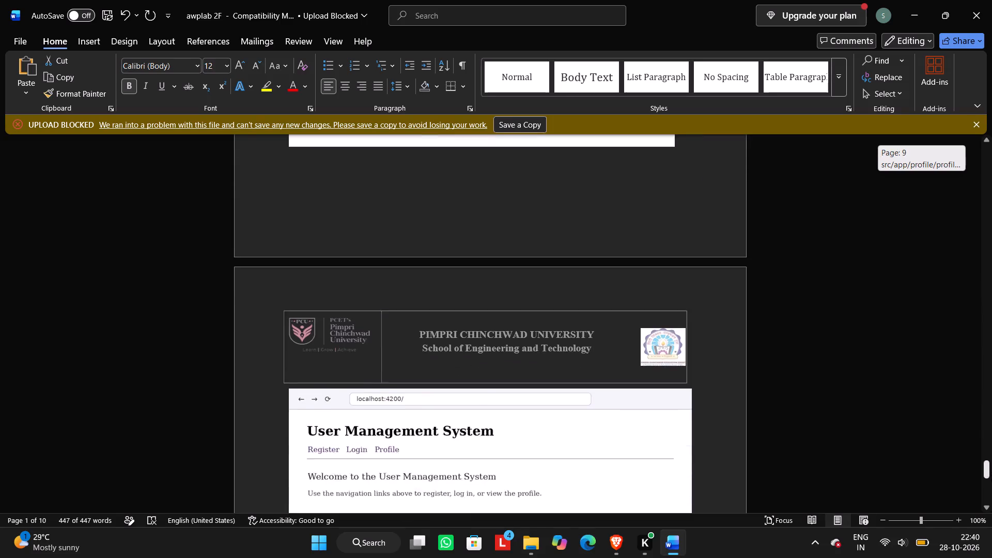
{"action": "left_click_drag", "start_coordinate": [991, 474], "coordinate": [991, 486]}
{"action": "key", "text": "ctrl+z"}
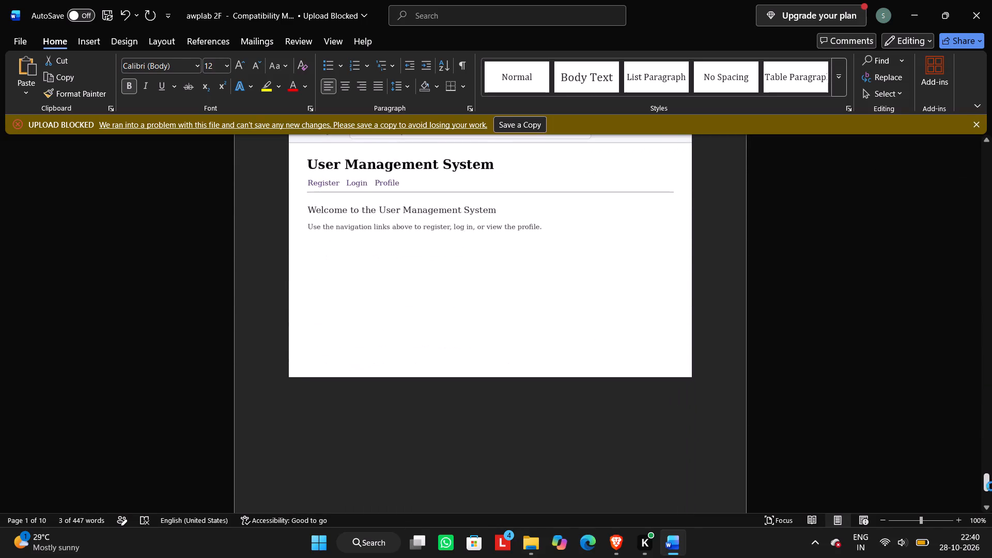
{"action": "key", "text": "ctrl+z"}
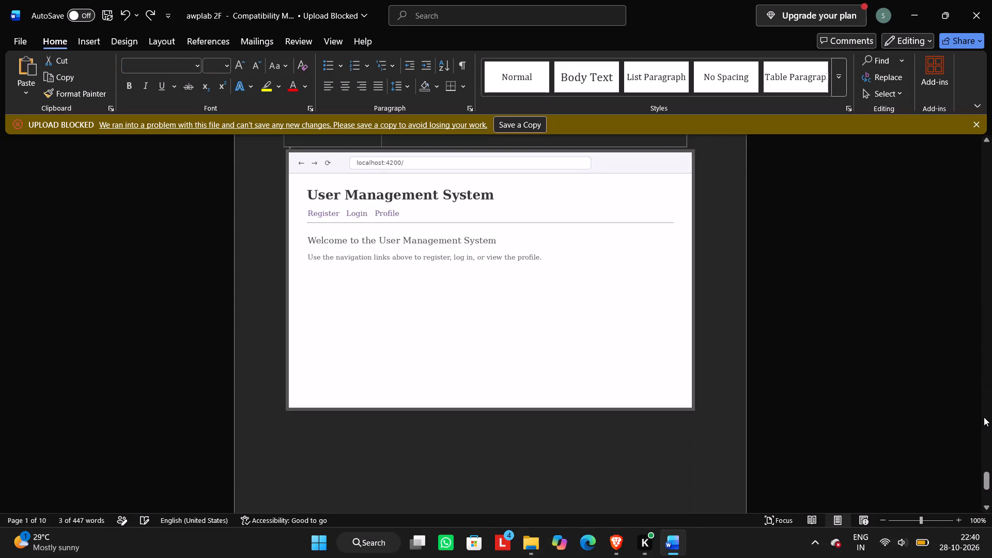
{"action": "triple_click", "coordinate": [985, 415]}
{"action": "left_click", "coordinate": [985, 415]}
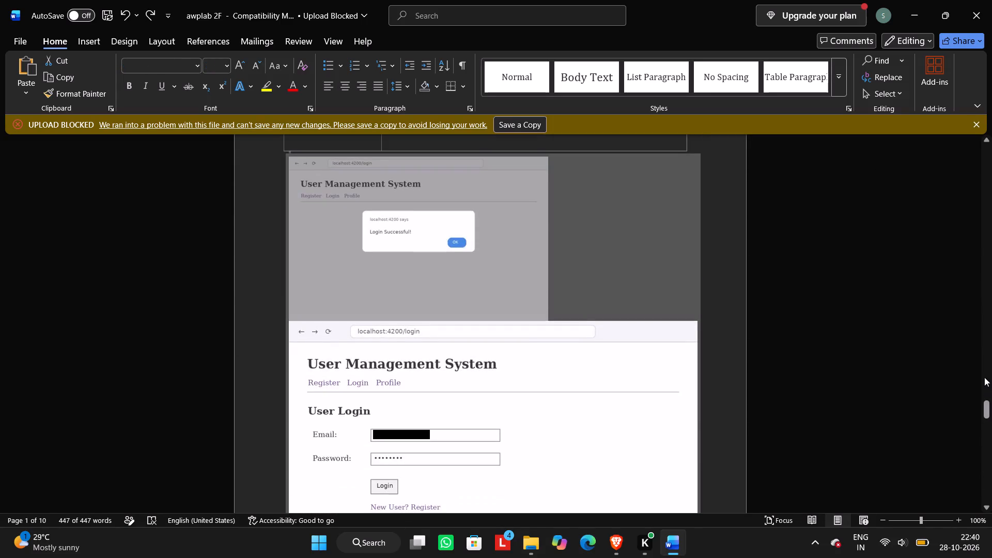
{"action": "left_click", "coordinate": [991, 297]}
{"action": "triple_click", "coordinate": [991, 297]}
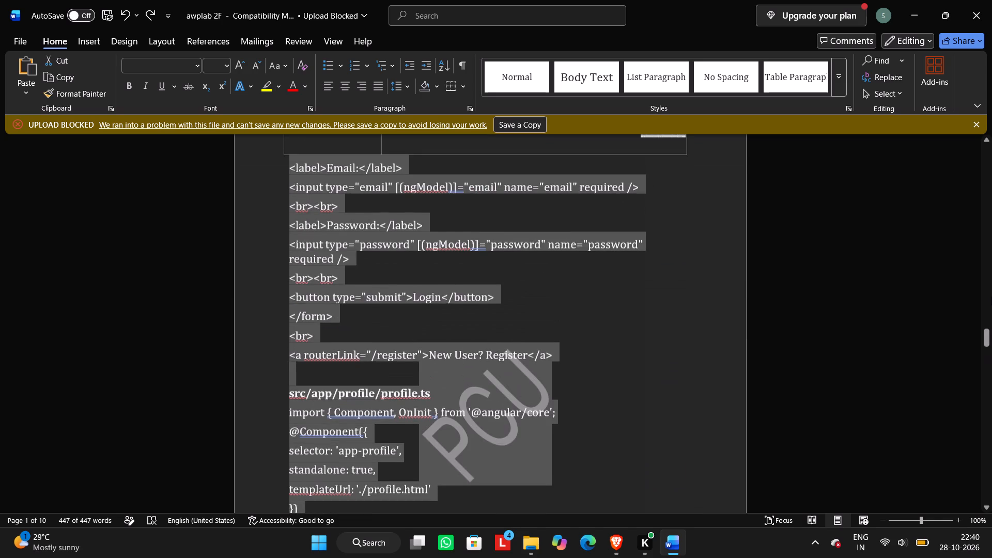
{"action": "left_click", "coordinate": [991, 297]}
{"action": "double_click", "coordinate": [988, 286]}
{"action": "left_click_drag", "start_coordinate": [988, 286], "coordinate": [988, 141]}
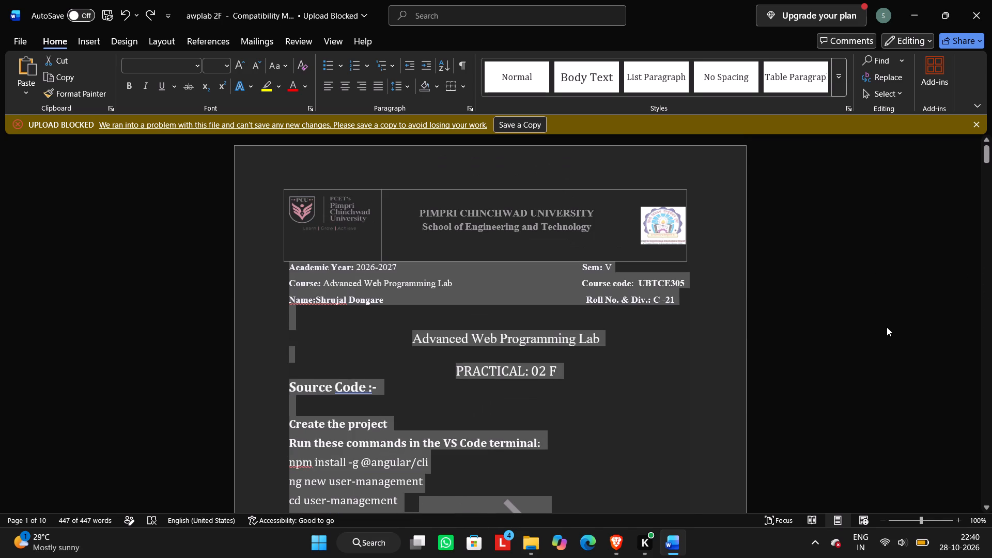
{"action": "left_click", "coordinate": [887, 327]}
Preview the AWP Lab 2F pages and print only pages 1,3,5,7,9 on the Canon LBP2900, accepting the small margins.
{"action": "key", "text": "ctrl+p"}
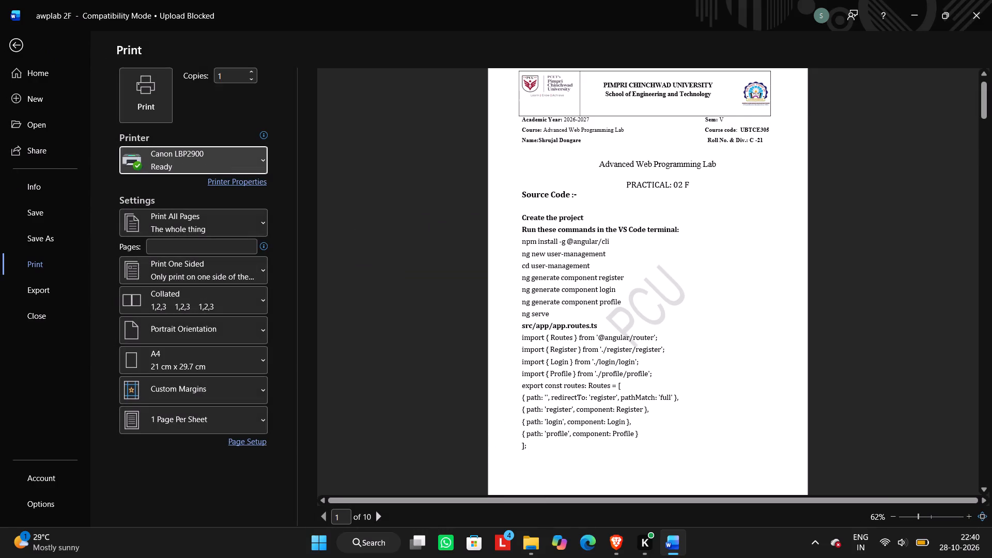
{"action": "left_click", "coordinate": [378, 514]}
{"action": "left_click", "coordinate": [378, 514]}
{"action": "triple_click", "coordinate": [378, 514]}
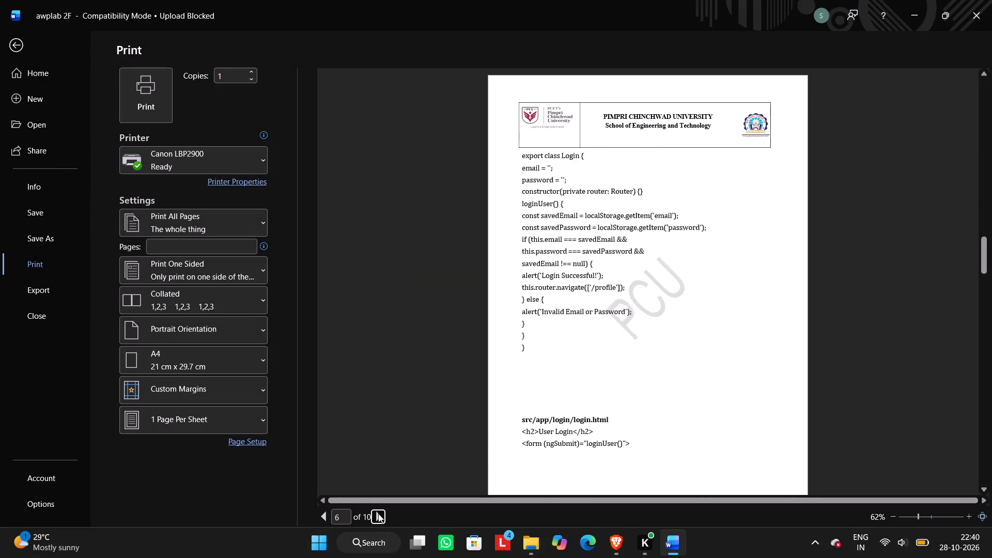
{"action": "triple_click", "coordinate": [378, 514]}
{"action": "triple_click", "coordinate": [378, 514]}
{"action": "double_click", "coordinate": [378, 514]}
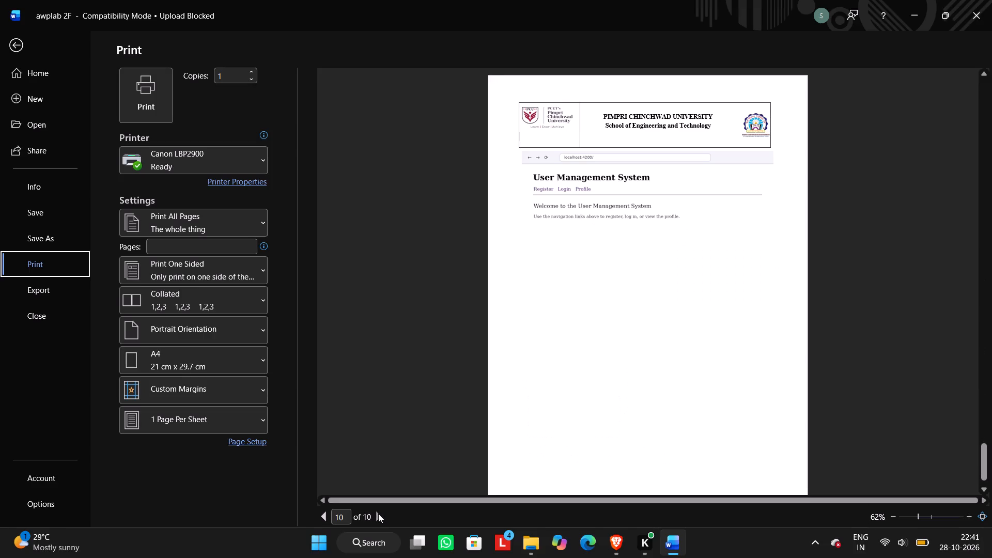
{"action": "left_click", "coordinate": [213, 245]}
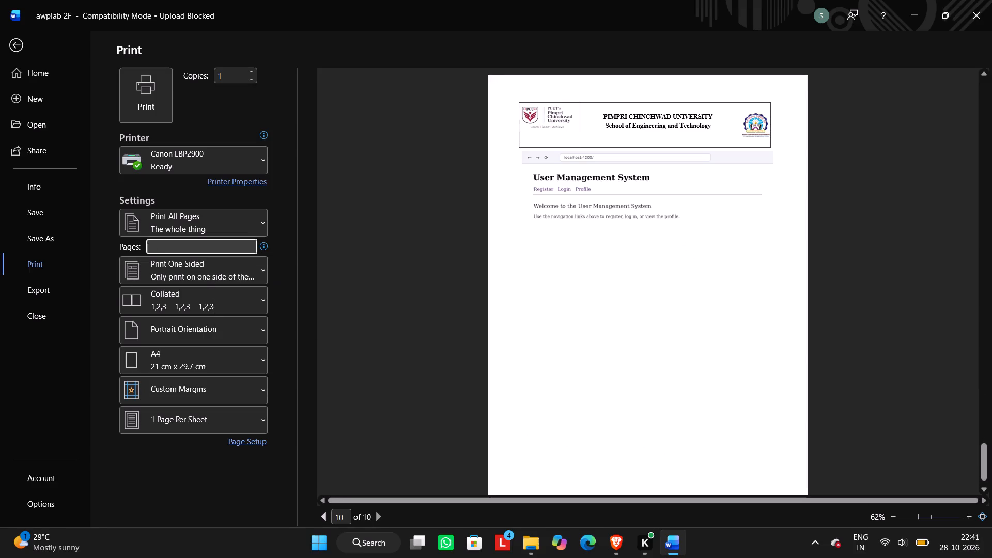
{"action": "type", "text": "1,3,5,7,9"}
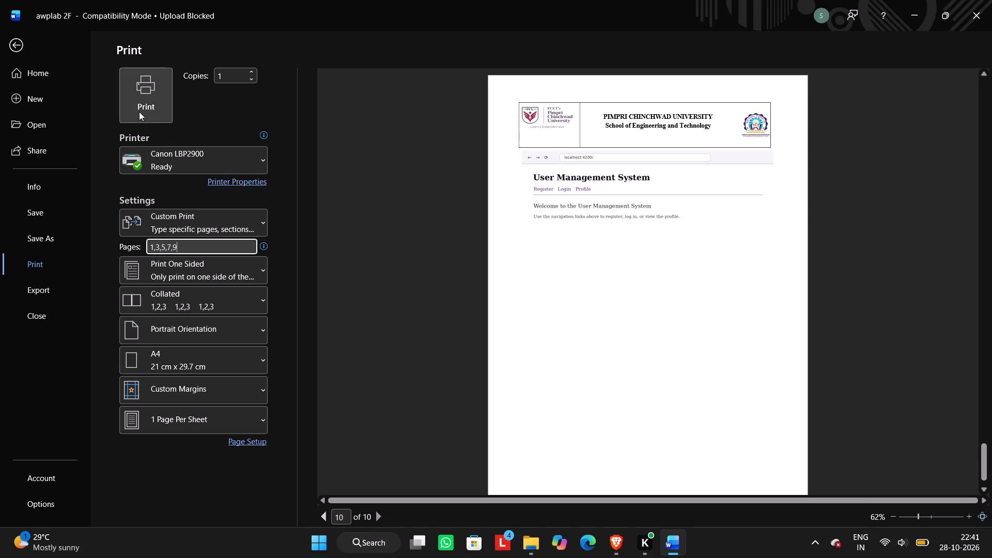
{"action": "left_click", "coordinate": [139, 112]}
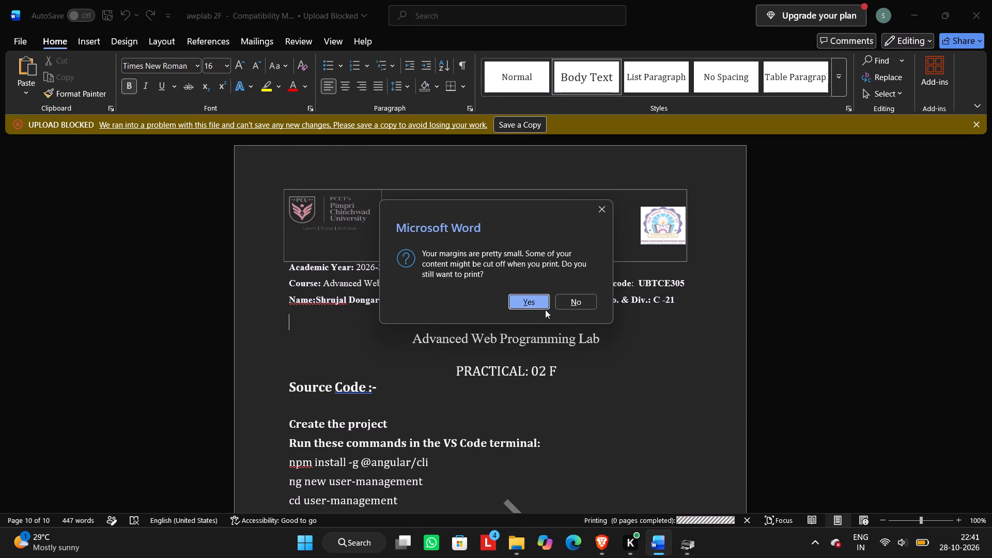
{"action": "left_click", "coordinate": [536, 299]}
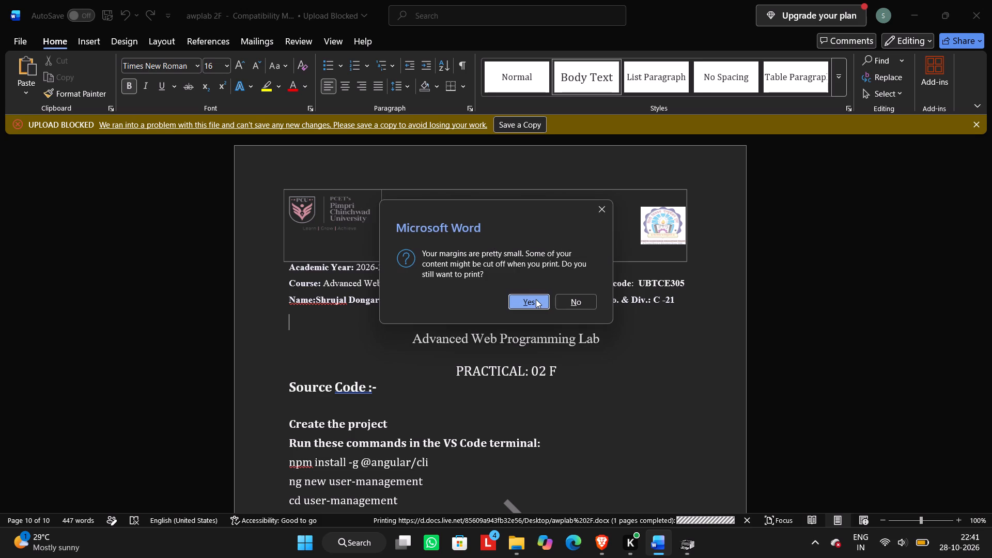
{"action": "left_click", "coordinate": [536, 299]}
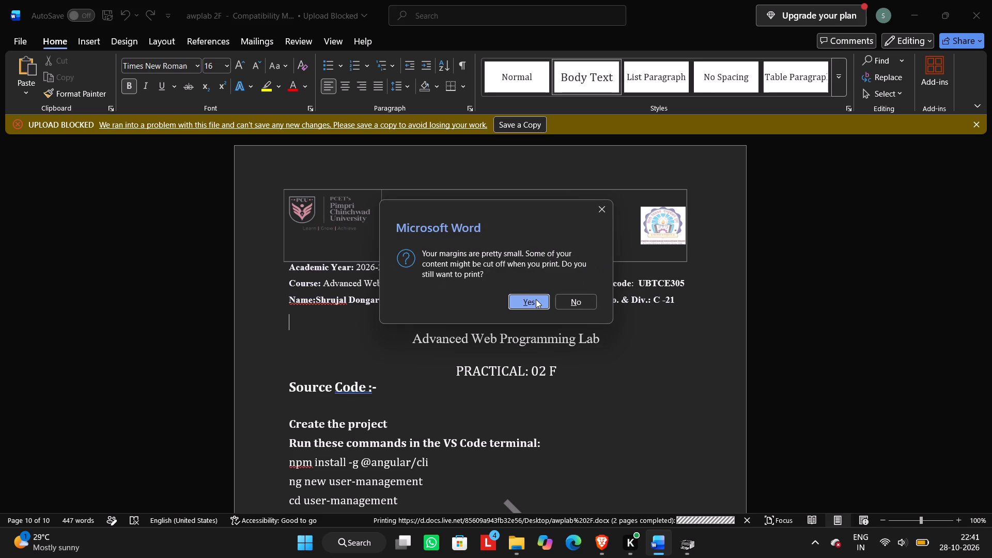
{"action": "left_click", "coordinate": [536, 299]}
{"action": "left_click", "coordinate": [536, 299]}
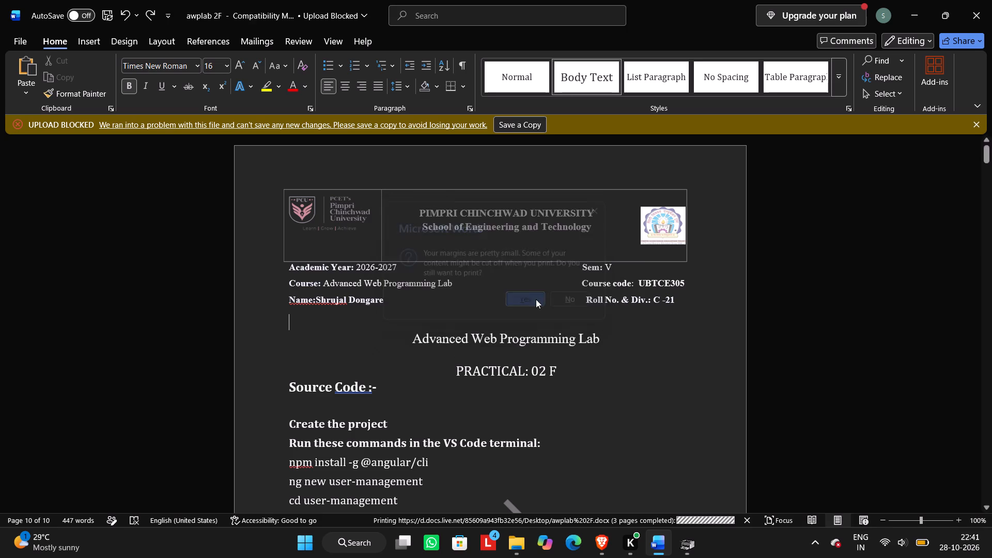
{"action": "left_click", "coordinate": [536, 299]}
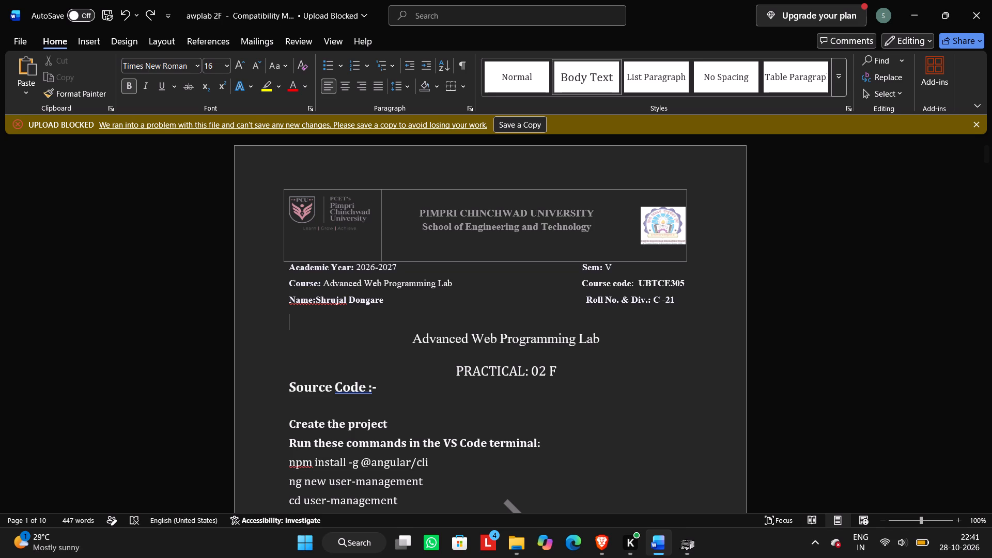
Print only pages 2,4,6,8,10 of the AWP Lab 2F document on the Canon LBP2900, accepting the small margins.
{"action": "key", "text": "ctrl+p"}
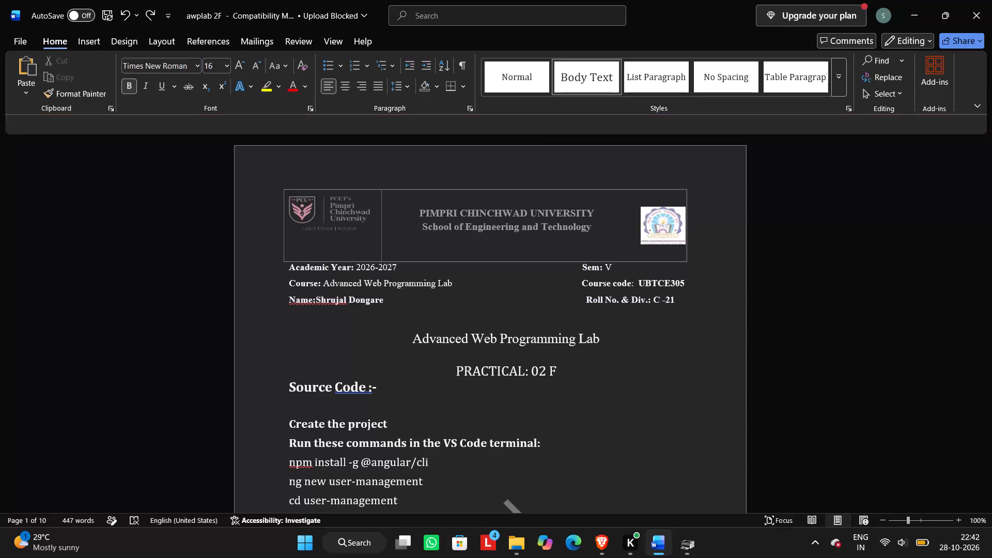
{"action": "left_click", "coordinate": [224, 246]}
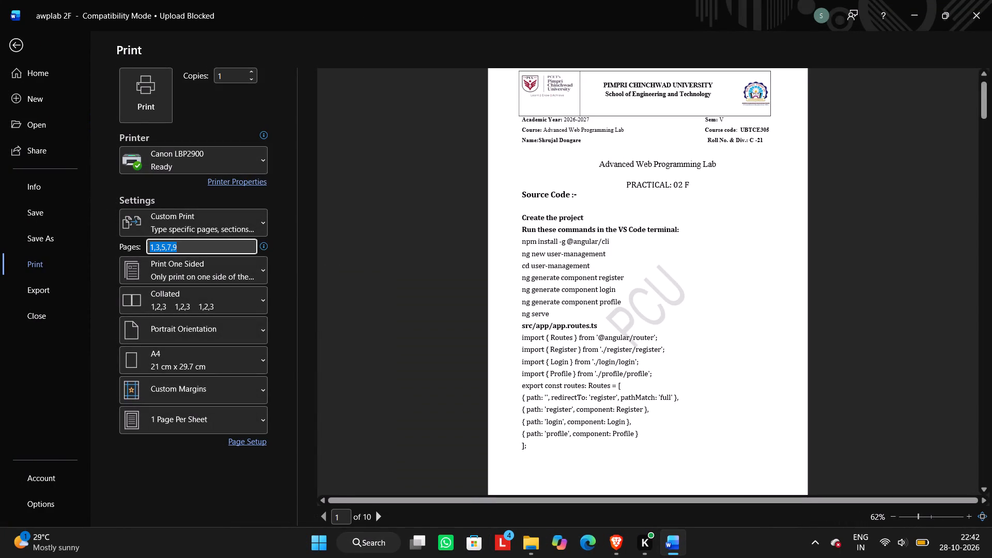
{"action": "key", "text": "BackSpace"}
{"action": "key", "text": "2"}
{"action": "type", "text": ",4,6"}
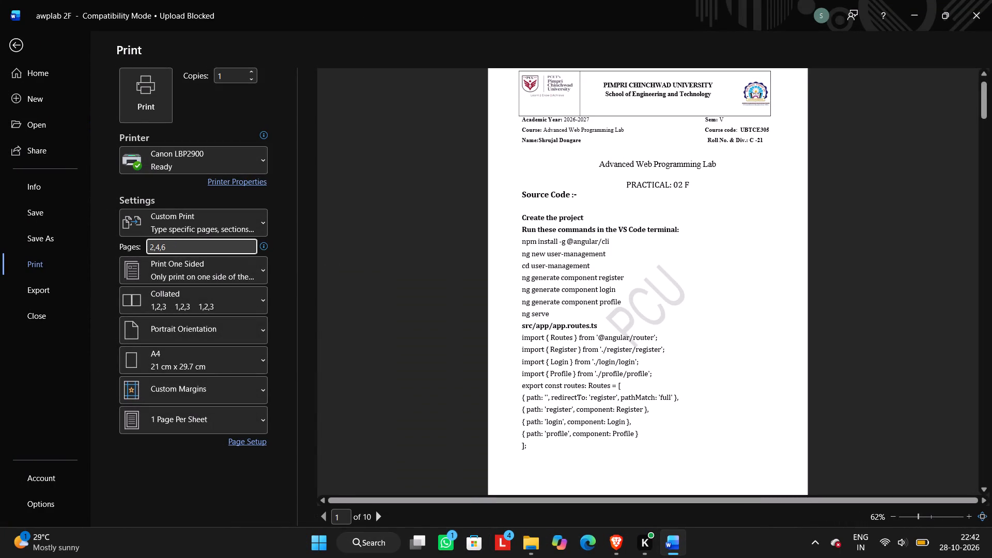
{"action": "type", "text": ",8,10"}
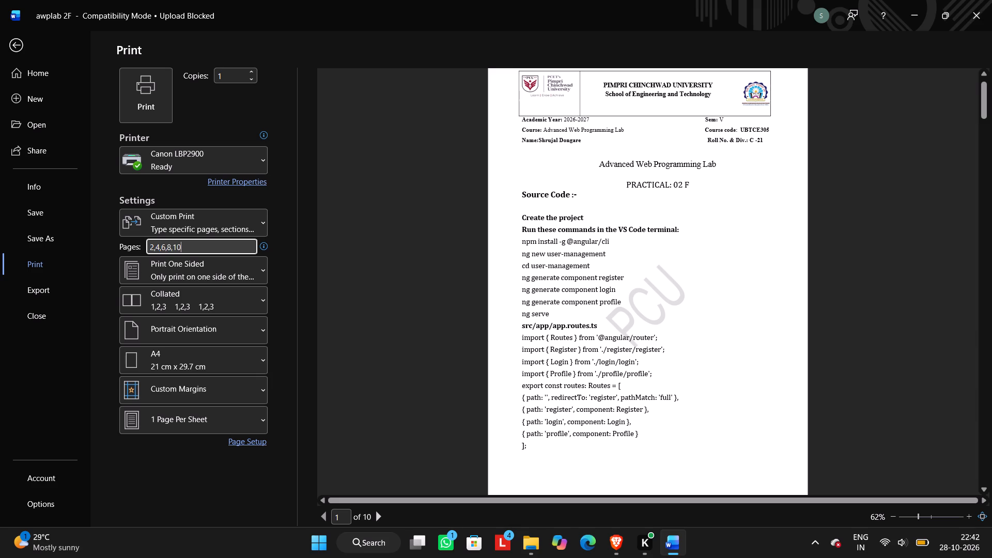
{"action": "key", "text": "Return"}
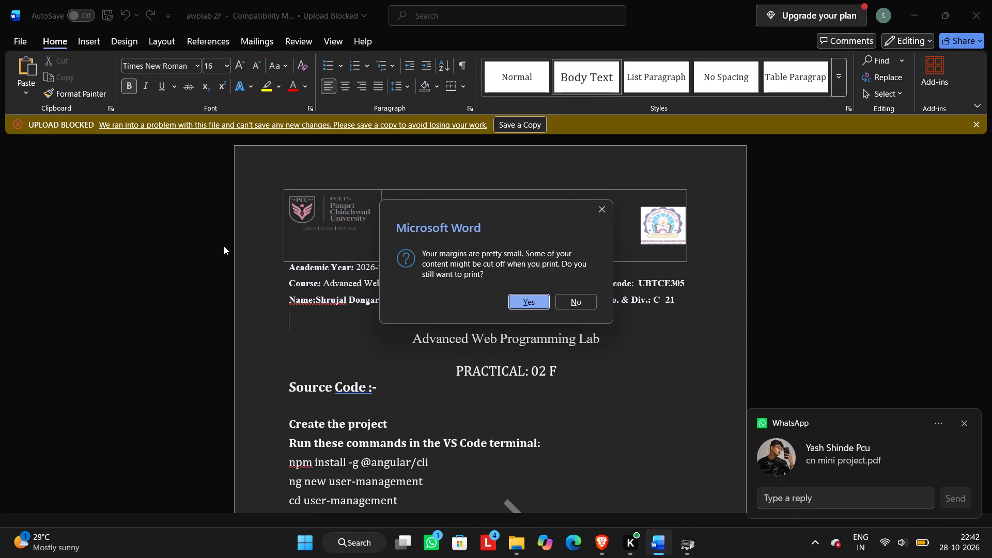
{"action": "left_click", "coordinate": [524, 304]}
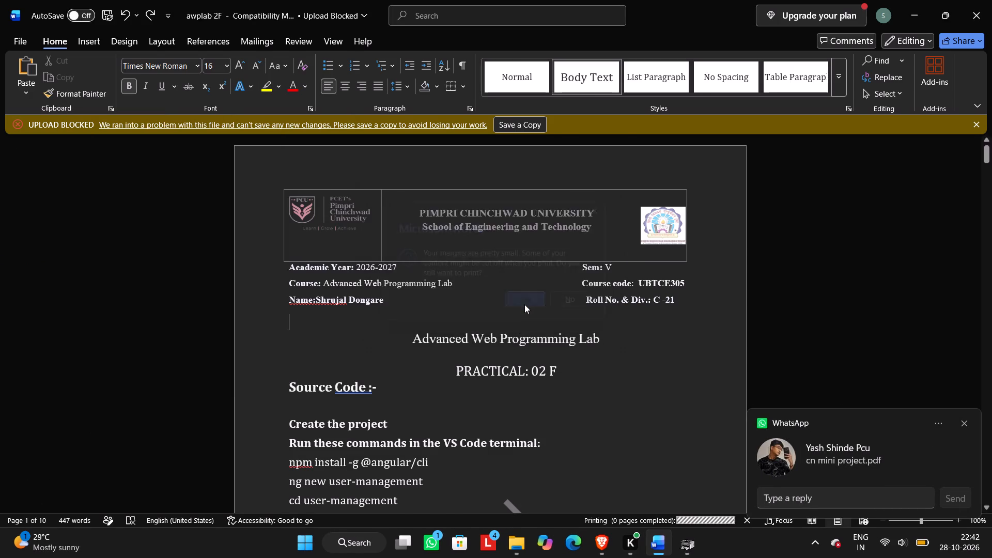
{"action": "left_click", "coordinate": [524, 304]}
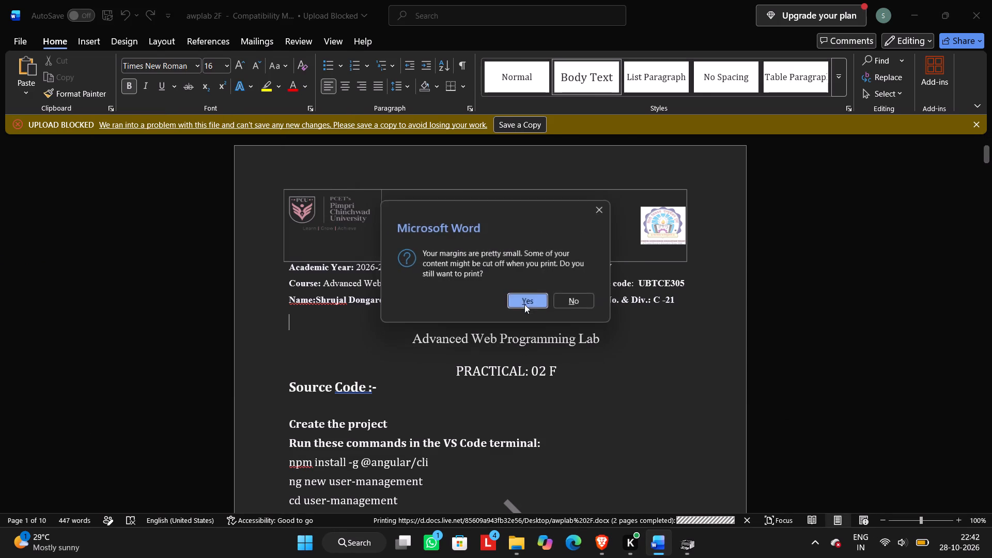
{"action": "left_click", "coordinate": [524, 304]}
{"action": "left_click", "coordinate": [524, 304]}
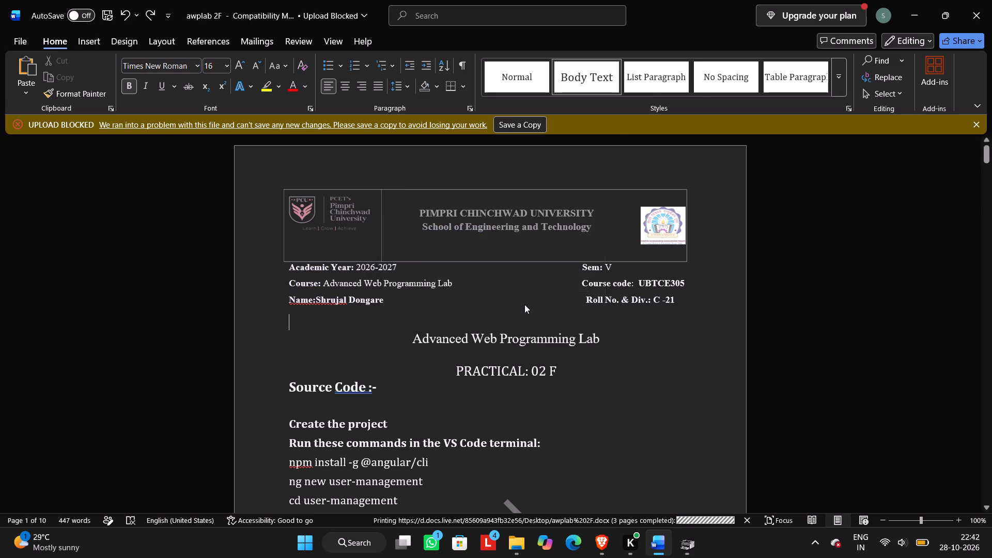
{"action": "left_click", "coordinate": [524, 304]}
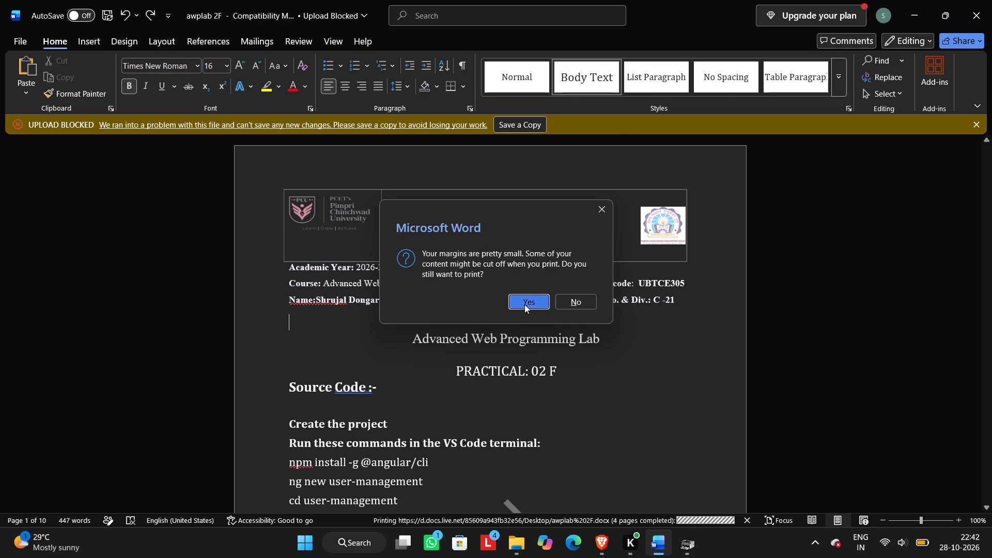
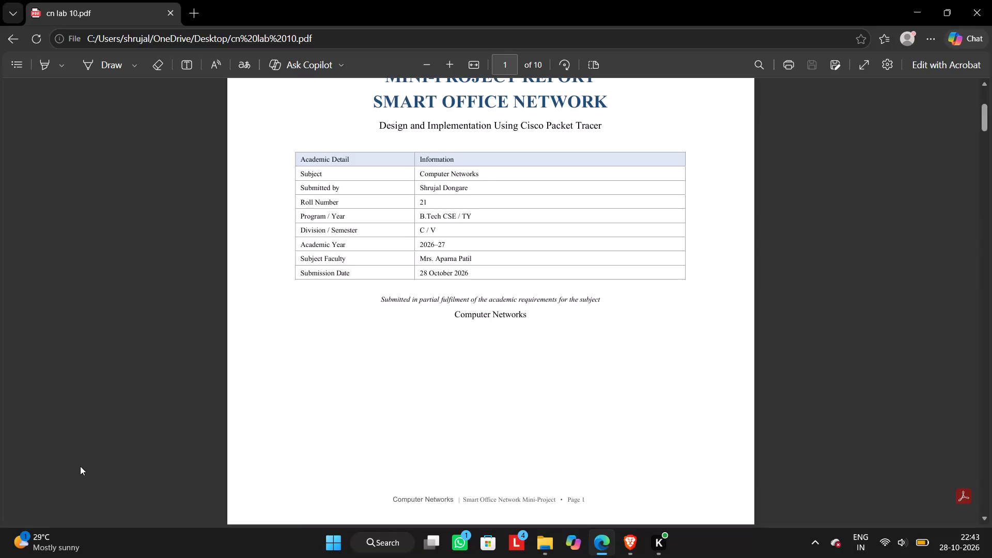
Look over the cover page, abstract and table of contents of the cn lab 10 PDF.
{"action": "key", "text": "Down"}
{"action": "key", "text": "Down"}
{"action": "key", "text": "Down"}
{"action": "key", "text": "Down"}
{"action": "key", "text": "Down"}
{"action": "key", "text": "Down"}
{"action": "key", "text": "Down"}
{"action": "key", "text": "Down"}
{"action": "key", "text": "Down"}
{"action": "key", "text": "Down"}
{"action": "key", "text": "Down"}
{"action": "key", "text": "Down"}
{"action": "key", "text": "Down"}
{"action": "key", "text": "Down"}
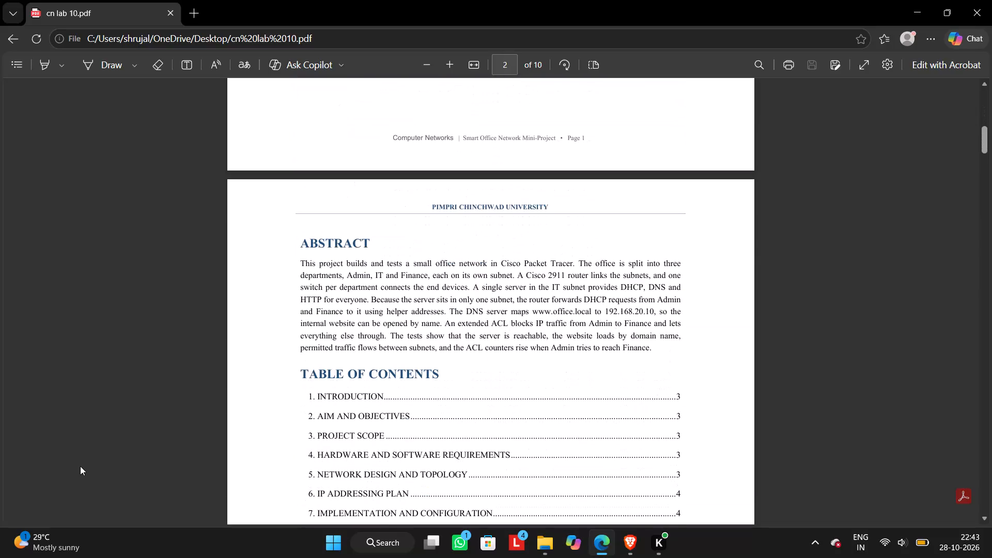
Print only the odd pages of the cn lab 10 PDF on the Canon LBP2900 after checking the print preview through page 9.
{"action": "key", "text": "ctrl+p"}
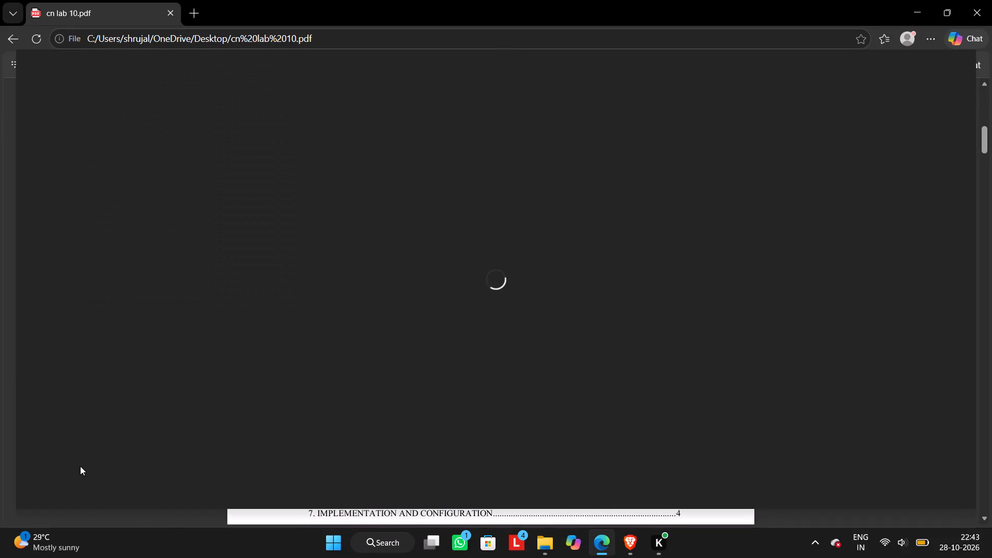
{"action": "left_click", "coordinate": [70, 360]}
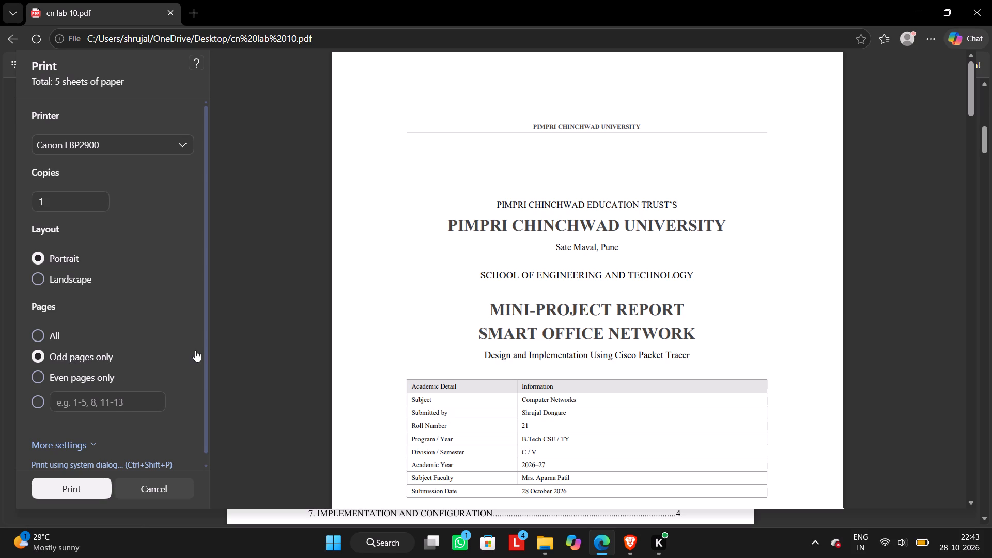
{"action": "left_click", "coordinate": [237, 340]}
{"action": "key", "text": "Down"}
{"action": "key", "text": "Down"}
{"action": "key", "text": "Down"}
{"action": "key", "text": "Down"}
{"action": "key", "text": "Down"}
{"action": "key", "text": "Down"}
{"action": "key", "text": "Down"}
{"action": "key", "text": "Down"}
{"action": "key", "text": "Down"}
{"action": "key", "text": "Down"}
{"action": "key", "text": "Down"}
{"action": "key", "text": "Down"}
{"action": "key", "text": "Down"}
{"action": "key", "text": "Down"}
{"action": "key", "text": "Down"}
{"action": "key", "text": "Down"}
{"action": "key", "text": "Down"}
{"action": "key", "text": "Down"}
{"action": "key", "text": "Down"}
{"action": "key", "text": "Down"}
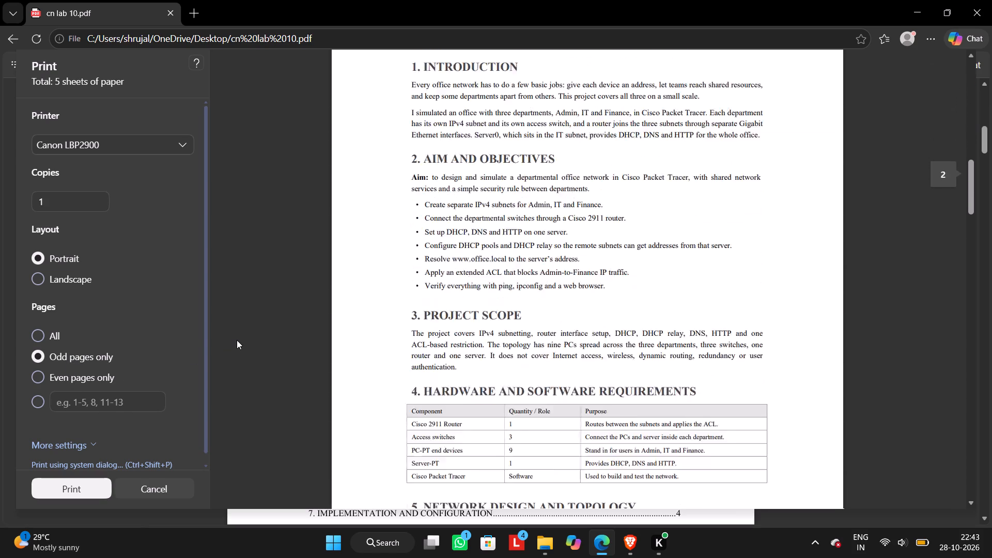
{"action": "key", "text": "Down"}
{"action": "key", "text": "Down"}
{"action": "key", "text": "Down"}
{"action": "key", "text": "Down"}
{"action": "key", "text": "Down"}
{"action": "key", "text": "Down"}
{"action": "key", "text": "Down"}
{"action": "key", "text": "Down"}
{"action": "key", "text": "Down"}
{"action": "key", "text": "Down"}
{"action": "key", "text": "Down"}
{"action": "key", "text": "Down"}
{"action": "key", "text": "Down"}
{"action": "key", "text": "Down"}
{"action": "key", "text": "Down"}
{"action": "key", "text": "Down"}
{"action": "key", "text": "Down"}
{"action": "key", "text": "Down"}
{"action": "key", "text": "Down"}
{"action": "key", "text": "Down"}
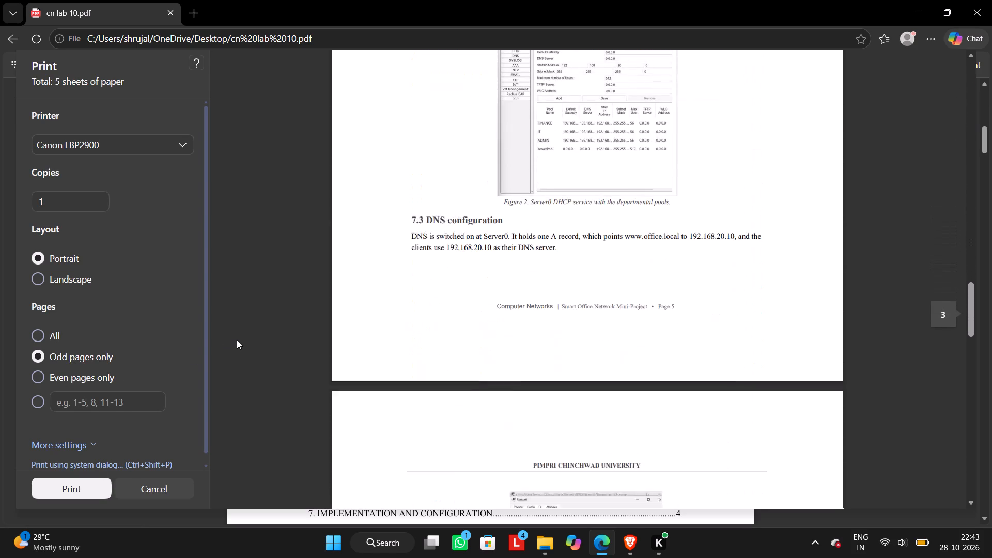
{"action": "key", "text": "Down"}
{"action": "key", "text": "Down"}
{"action": "key", "text": "Down"}
{"action": "key", "text": "Down"}
{"action": "key", "text": "Down"}
{"action": "key", "text": "Down"}
{"action": "key", "text": "Down"}
{"action": "key", "text": "Down"}
{"action": "key", "text": "Down"}
{"action": "key", "text": "Down"}
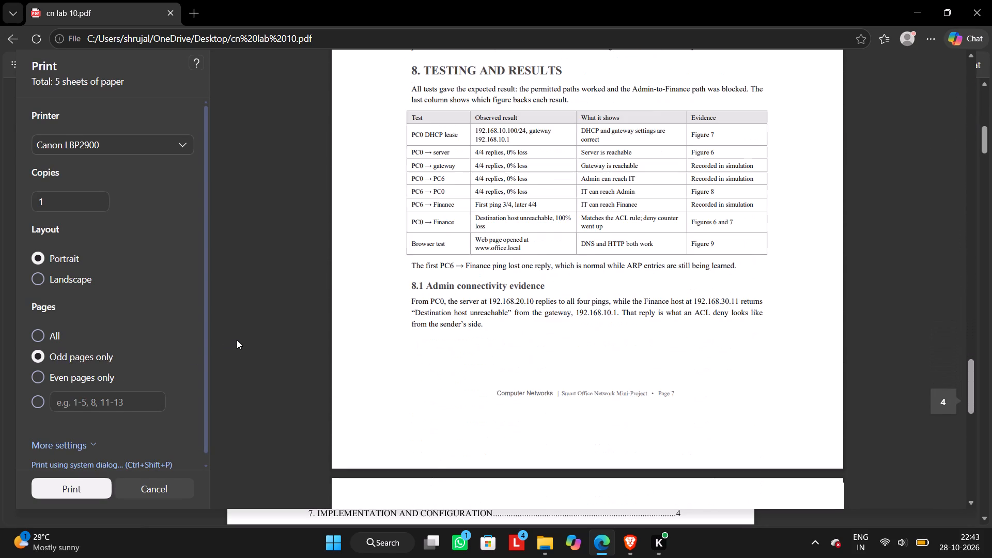
{"action": "key", "text": "Down"}
{"action": "key", "text": "Down"}
{"action": "key", "text": "Down"}
{"action": "key", "text": "Down"}
{"action": "key", "text": "Down"}
{"action": "key", "text": "Down"}
{"action": "key", "text": "Down"}
{"action": "key", "text": "Down"}
{"action": "key", "text": "Down"}
{"action": "key", "text": "Down"}
{"action": "key", "text": "Down"}
{"action": "key", "text": "Down"}
{"action": "key", "text": "Down"}
{"action": "key", "text": "Down"}
{"action": "key", "text": "Down"}
{"action": "key", "text": "Down"}
{"action": "key", "text": "Down"}
{"action": "key", "text": "Down"}
{"action": "key", "text": "Down"}
{"action": "key", "text": "Down"}
{"action": "key", "text": "Down"}
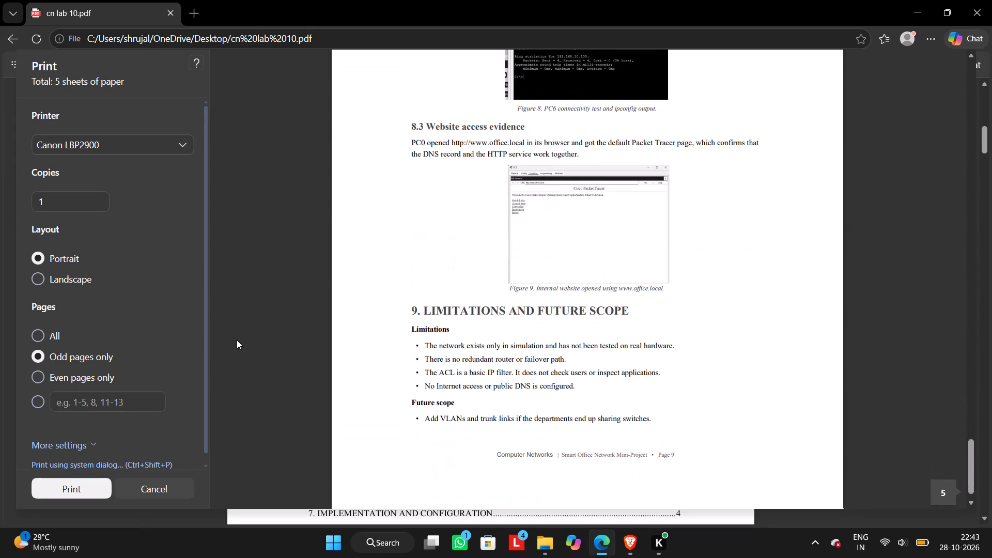
{"action": "key", "text": "Down"}
{"action": "key", "text": "Down"}
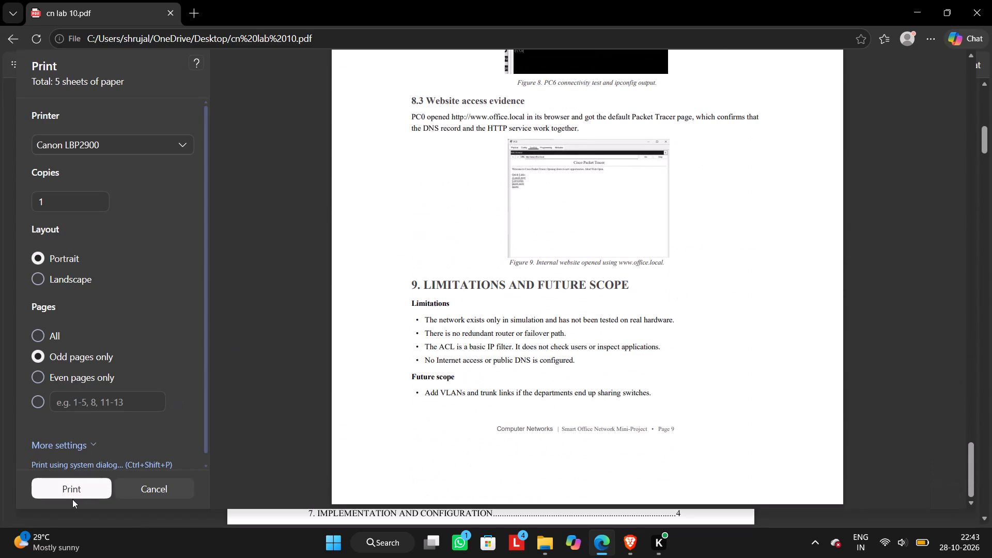
{"action": "left_click", "coordinate": [73, 486]}
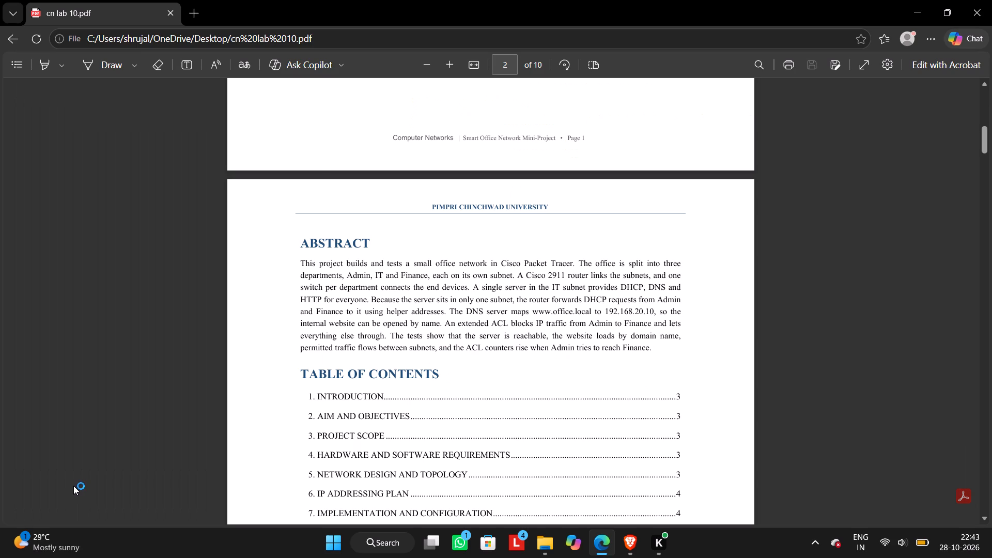
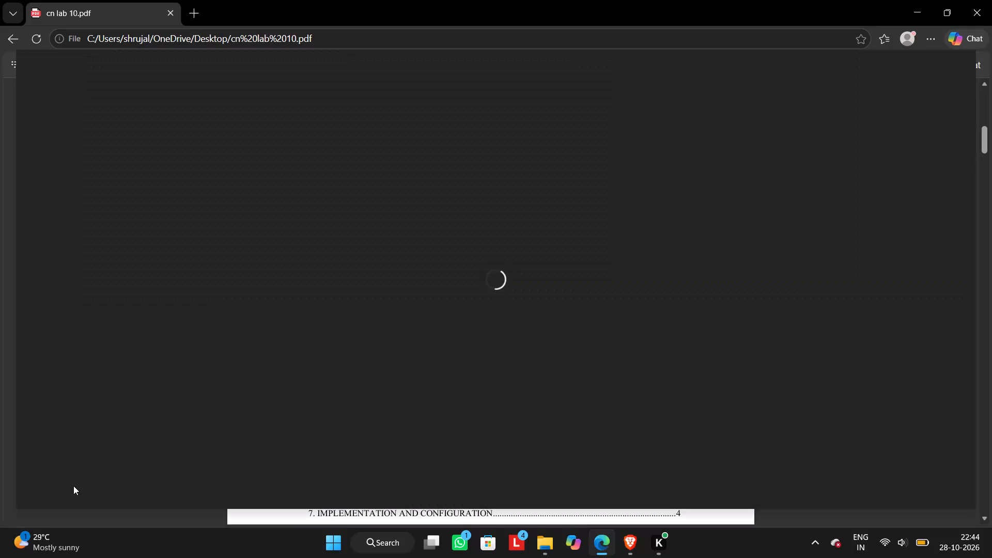
Print only the even pages of the cn lab 10 PDF on the Canon LBP2900.
{"action": "left_click", "coordinate": [44, 375]}
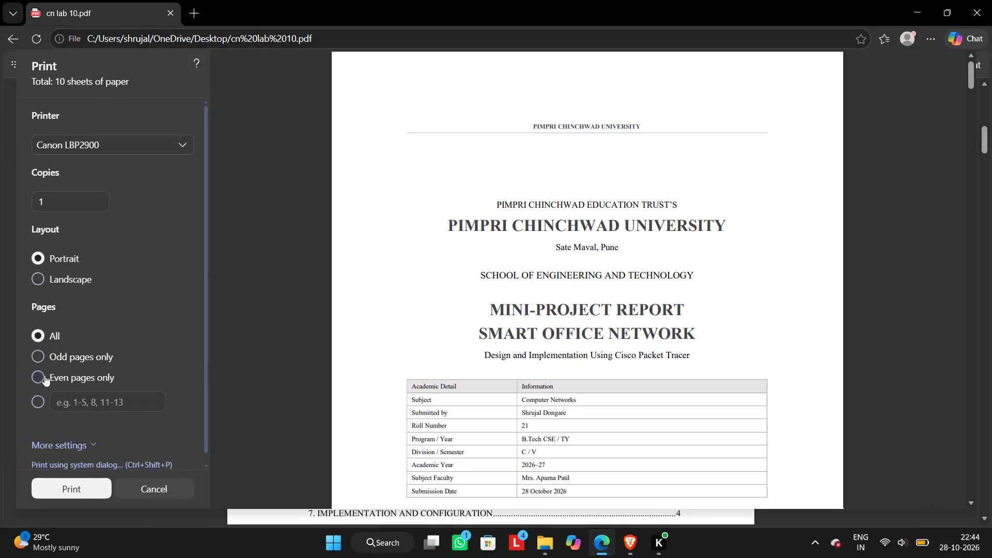
{"action": "left_click", "coordinate": [69, 481]}
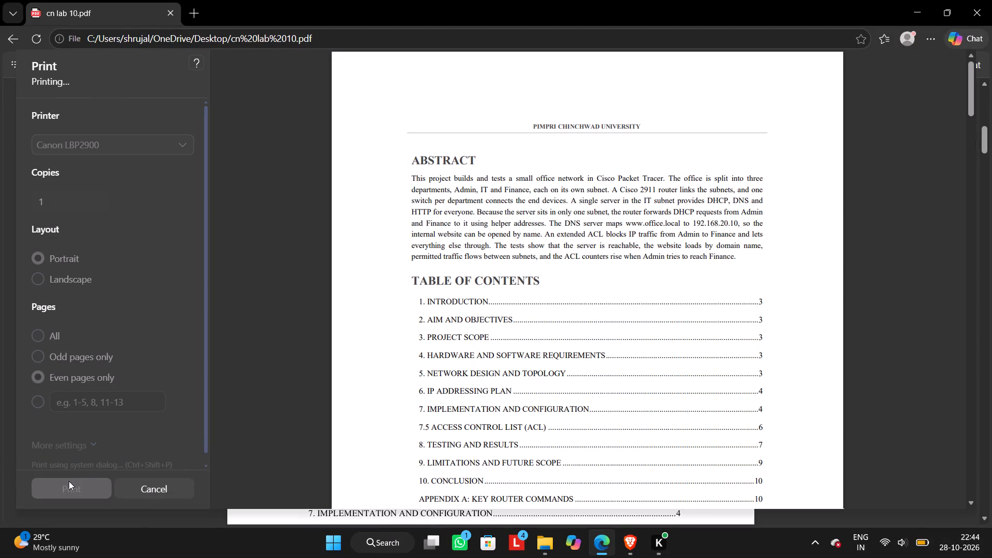